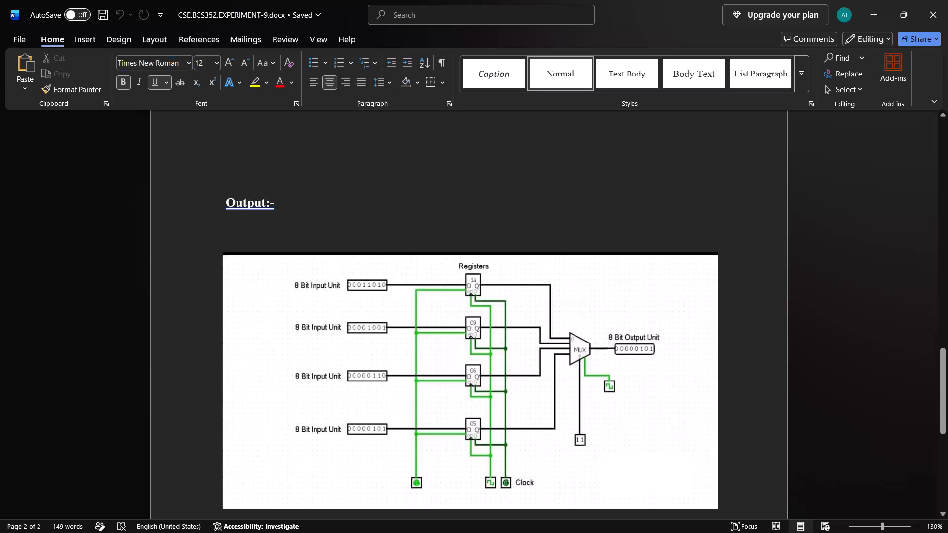
Close the Experiment-9 document and open IT. BCS352. Experiment- 10.docx from the Mobile Devices folder.
{"action": "left_click", "coordinate": [947, 0]}
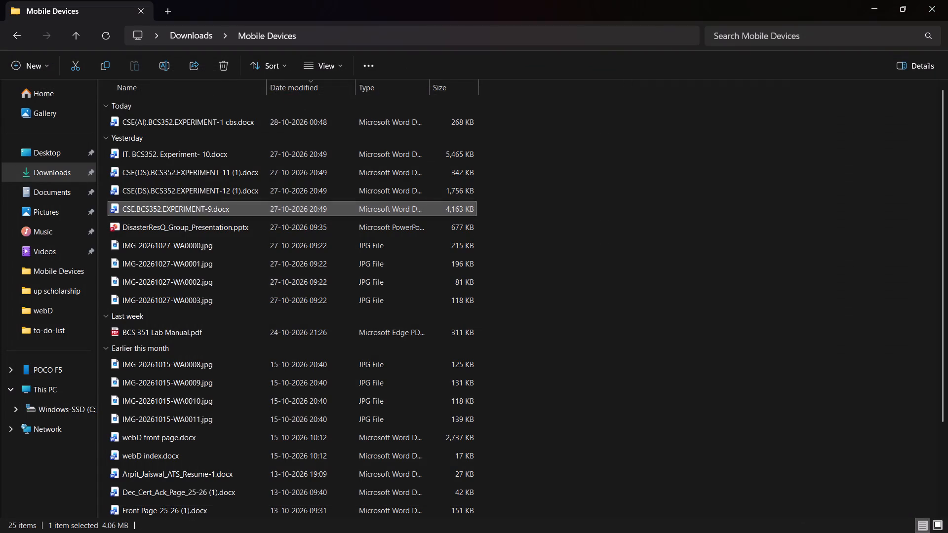
{"action": "double_click", "coordinate": [282, 155]}
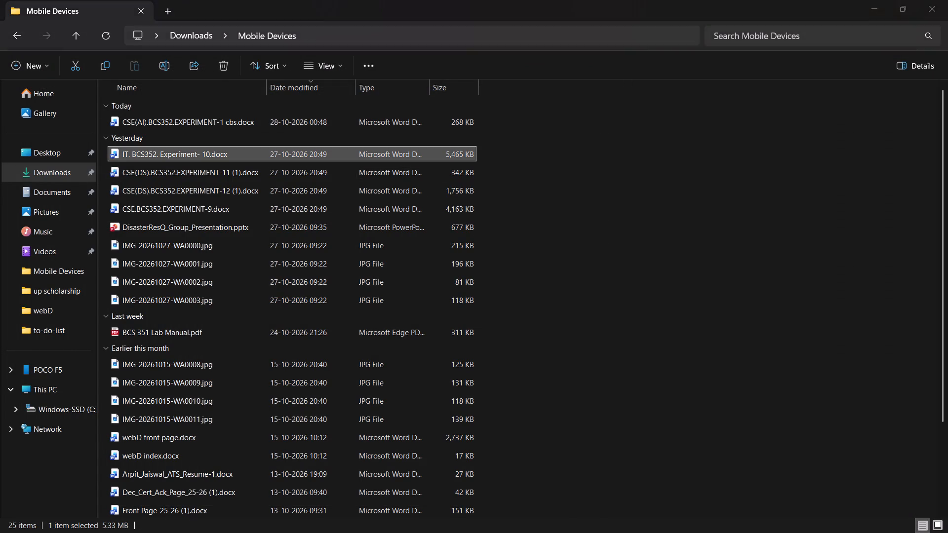
Copy the Figure 8.1 picture of the bus system for 4 registers on page 2.
{"action": "scroll", "coordinate": [497, 153], "scroll_direction": "down", "scroll_amount": 12}
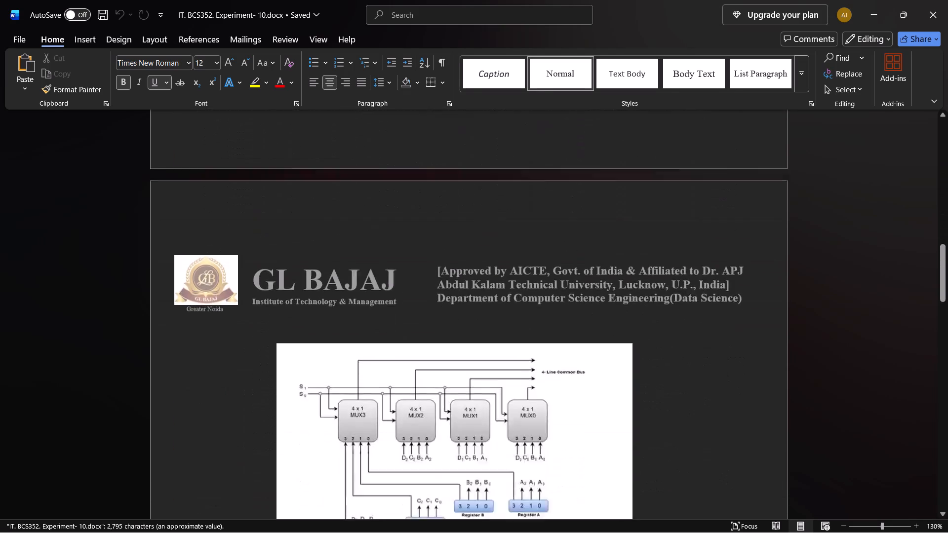
{"action": "scroll", "coordinate": [498, 153], "scroll_direction": "down", "scroll_amount": 2}
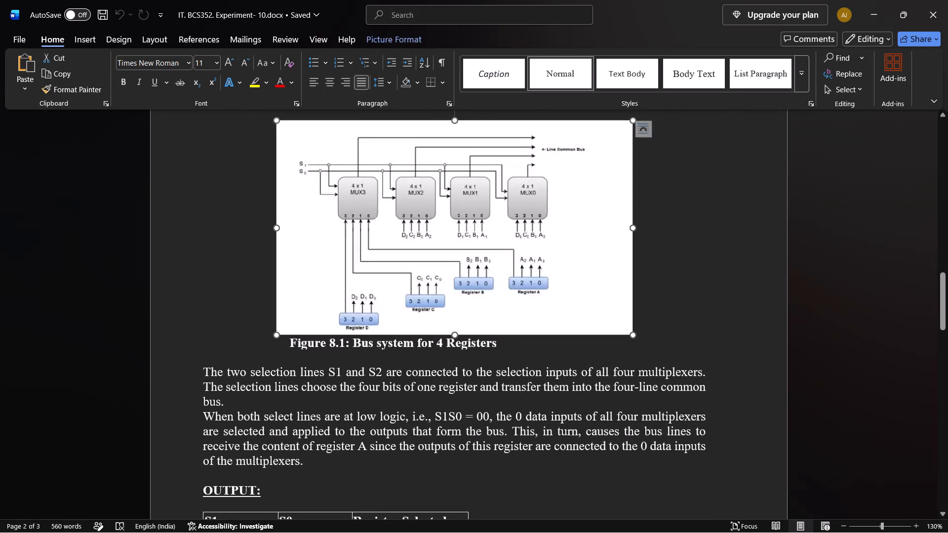
{"action": "right_click", "coordinate": [498, 153]}
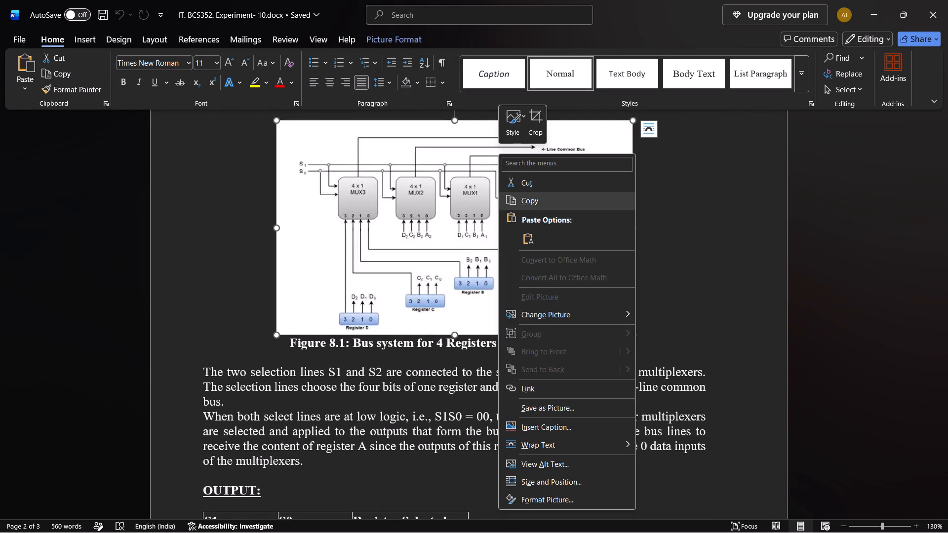
{"action": "left_click", "coordinate": [532, 202]}
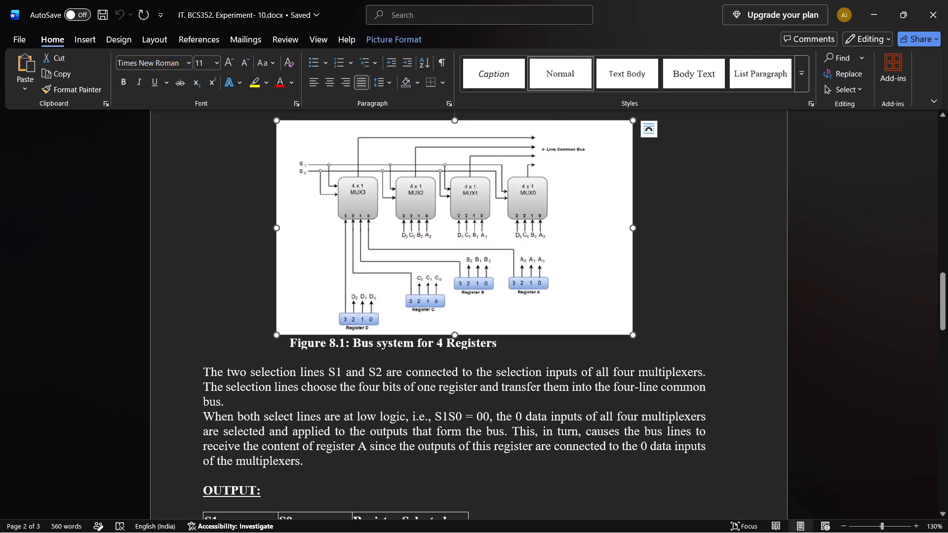
Create a new blank Word document, paste the copied bus system picture into it, and minimize its window.
{"action": "left_click", "coordinate": [882, 9]}
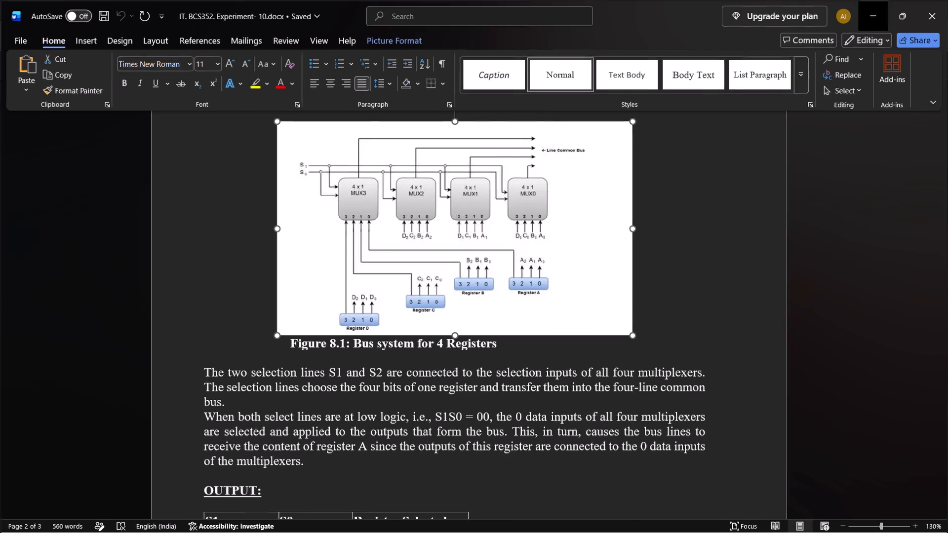
{"action": "left_click", "coordinate": [368, 523]}
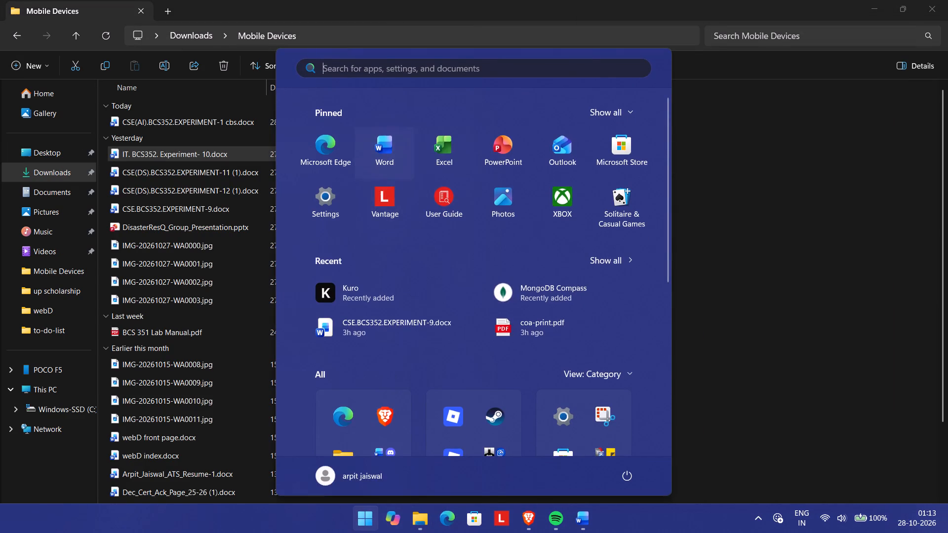
{"action": "left_click", "coordinate": [398, 143]}
{"action": "left_click", "coordinate": [281, 190]}
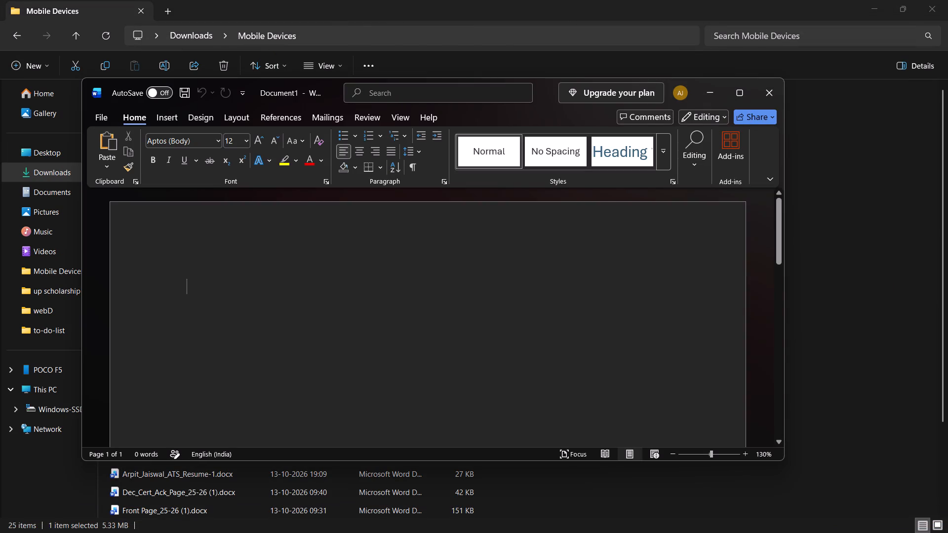
{"action": "key", "text": "ctrl+v"}
{"action": "left_click", "coordinate": [709, 97]}
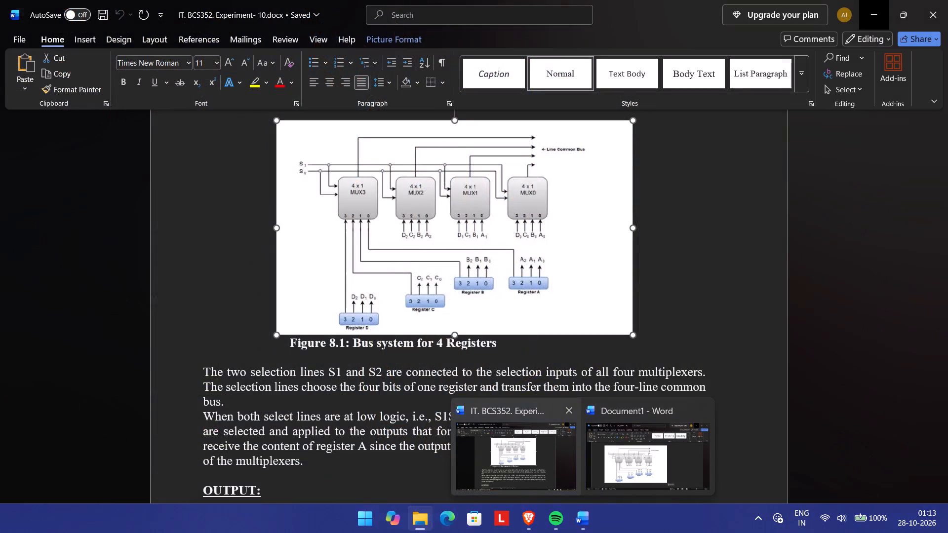
Return to IT. BCS352. Experiment- 10.docx and find the Fig-8.2 data path circuit picture on page 3.
{"action": "left_click", "coordinate": [518, 453]}
{"action": "scroll", "coordinate": [649, 312], "scroll_direction": "down", "scroll_amount": 8}
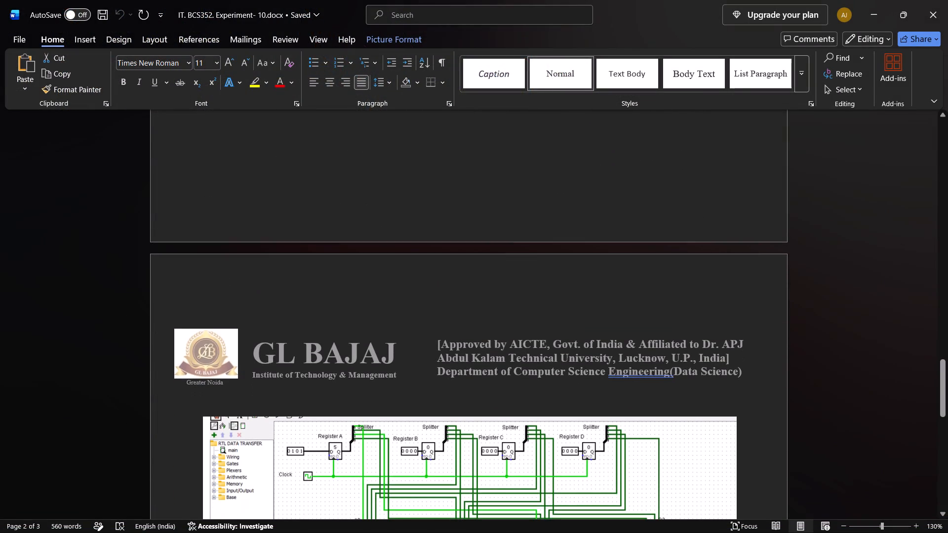
{"action": "scroll", "coordinate": [658, 293], "scroll_direction": "down", "scroll_amount": 7}
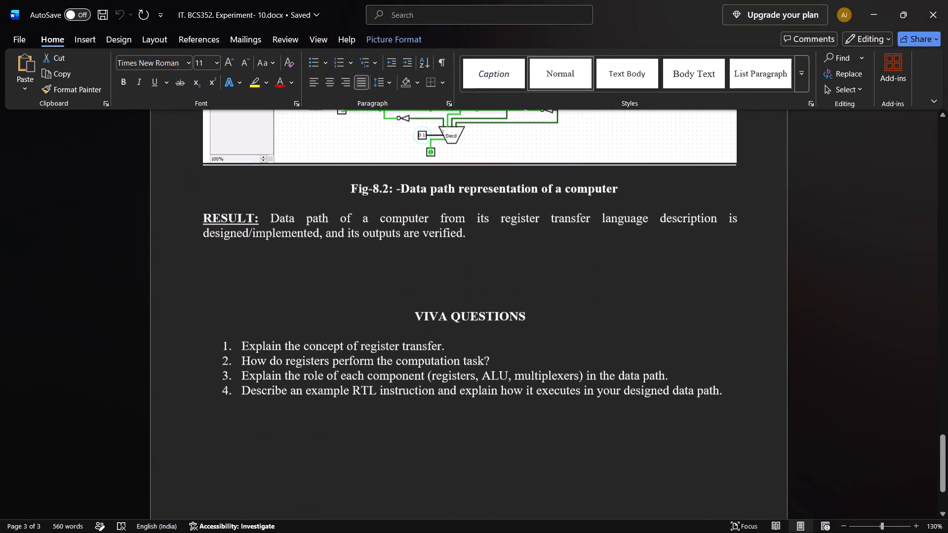
{"action": "scroll", "coordinate": [658, 293], "scroll_direction": "up", "scroll_amount": 3}
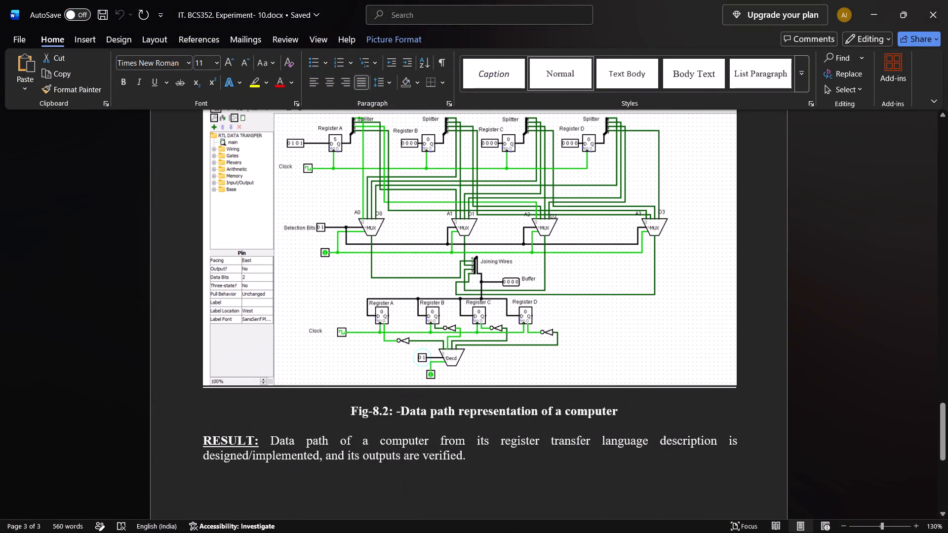
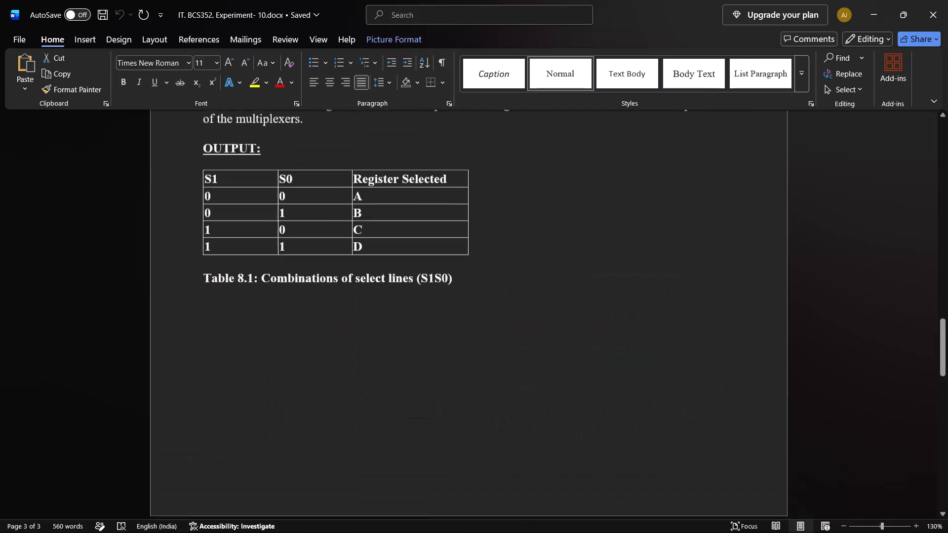
Minimize the Experiment-10 document and open CSE(DS).BCS352.EXPERIMENT-11 (1).docx from the Mobile Devices folder.
{"action": "scroll", "coordinate": [679, 213], "scroll_direction": "up", "scroll_amount": 1}
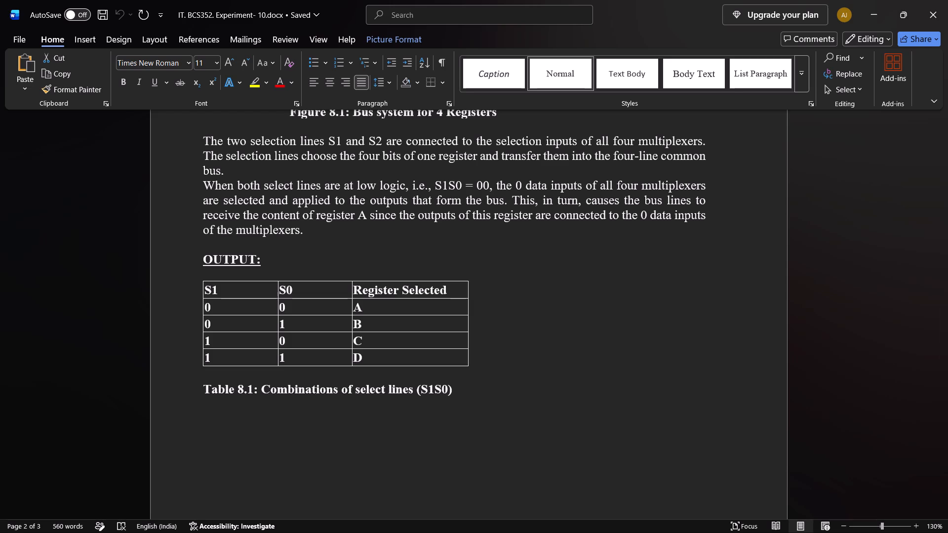
{"action": "scroll", "coordinate": [677, 223], "scroll_direction": "up", "scroll_amount": 6}
{"action": "scroll", "coordinate": [705, 189], "scroll_direction": "up", "scroll_amount": 3}
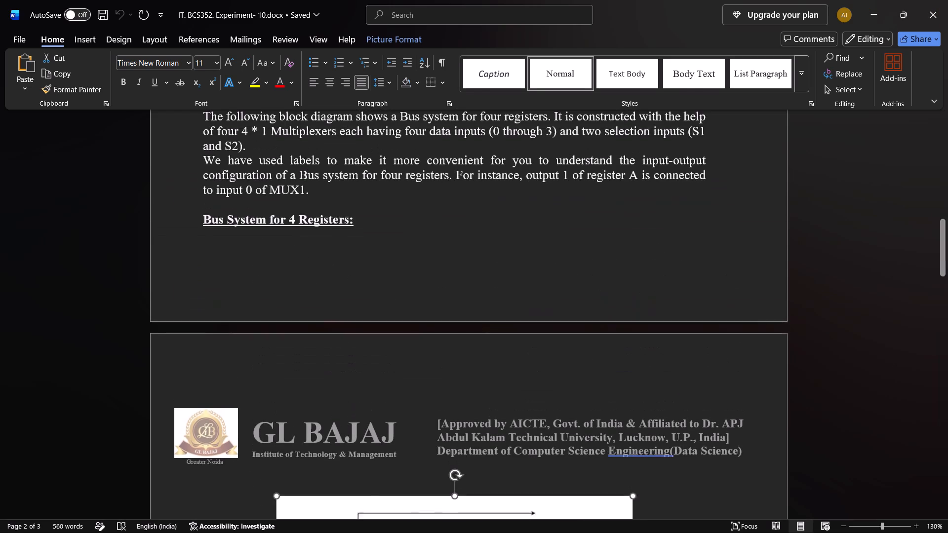
{"action": "left_click", "coordinate": [872, 16]}
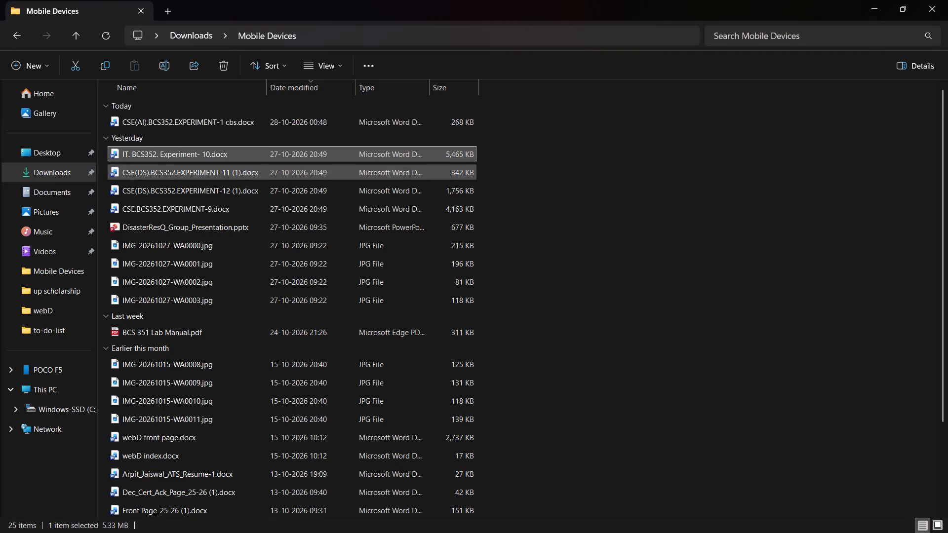
{"action": "left_click", "coordinate": [351, 172]}
{"action": "left_click", "coordinate": [351, 172]}
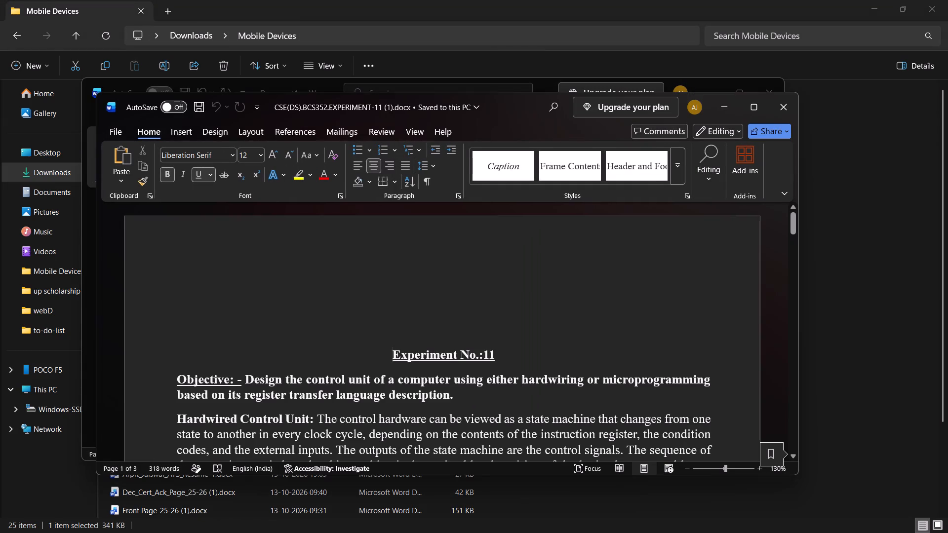
Copy the Fig. 9.1 Hardwired Control Unit picture on page 1 of the Experiment-11 document.
{"action": "scroll", "coordinate": [660, 249], "scroll_direction": "down", "scroll_amount": 3}
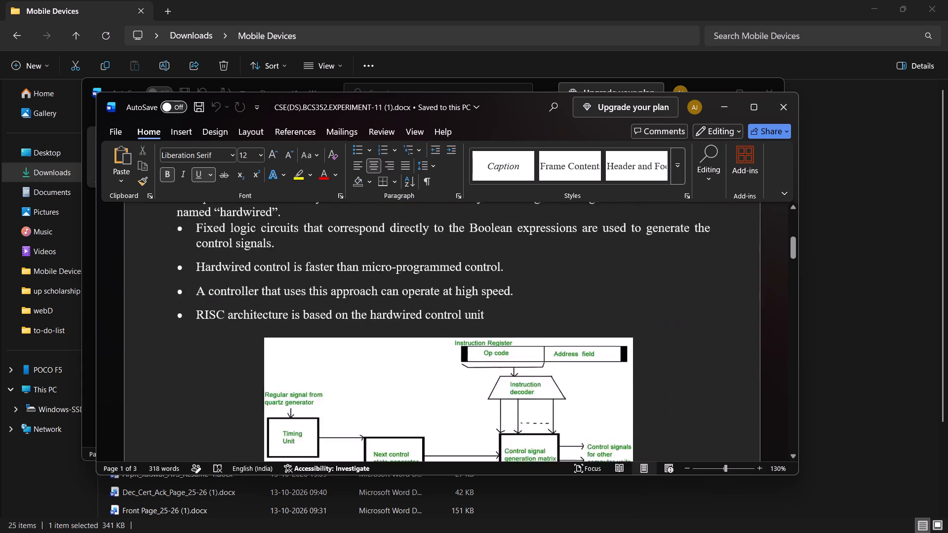
{"action": "scroll", "coordinate": [660, 252], "scroll_direction": "down", "scroll_amount": 2}
{"action": "right_click", "coordinate": [585, 288]}
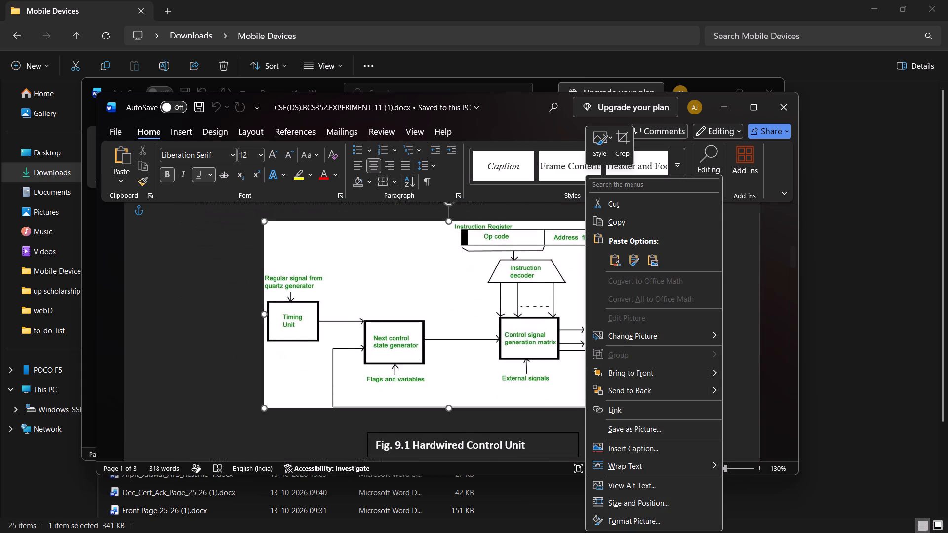
{"action": "left_click", "coordinate": [618, 221]}
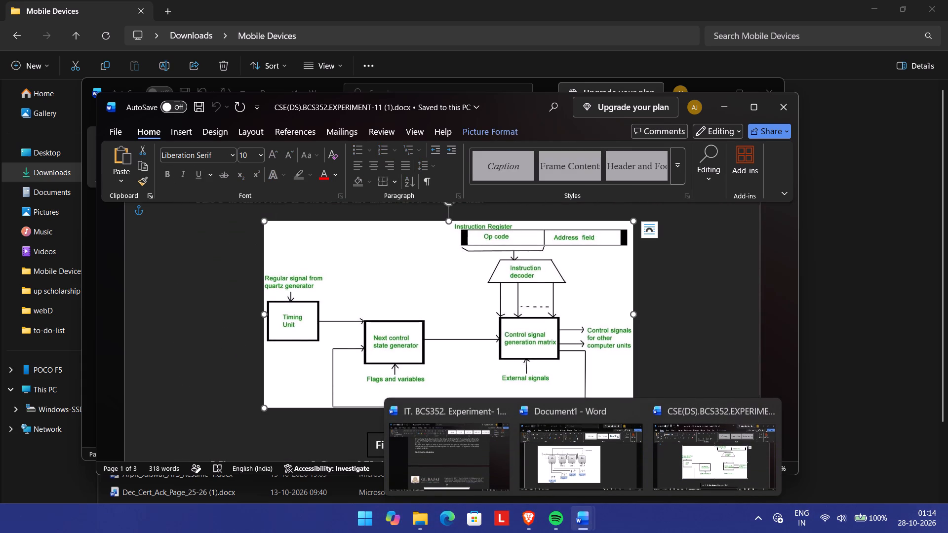
Close the Experiment-10 document and paste the copied hardwired control unit picture below the bus system picture in Document1.
{"action": "left_click", "coordinate": [495, 414]}
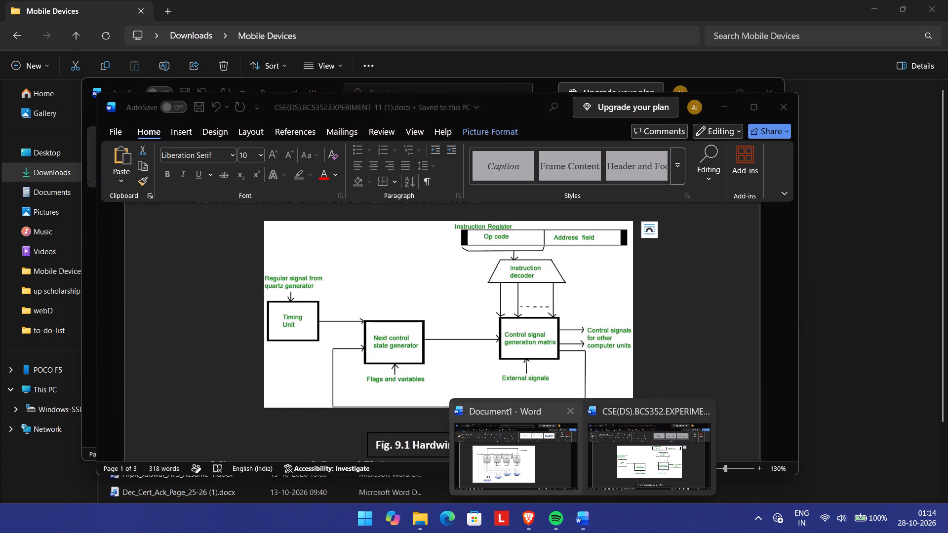
{"action": "left_click", "coordinate": [515, 457]}
{"action": "left_click", "coordinate": [578, 380]}
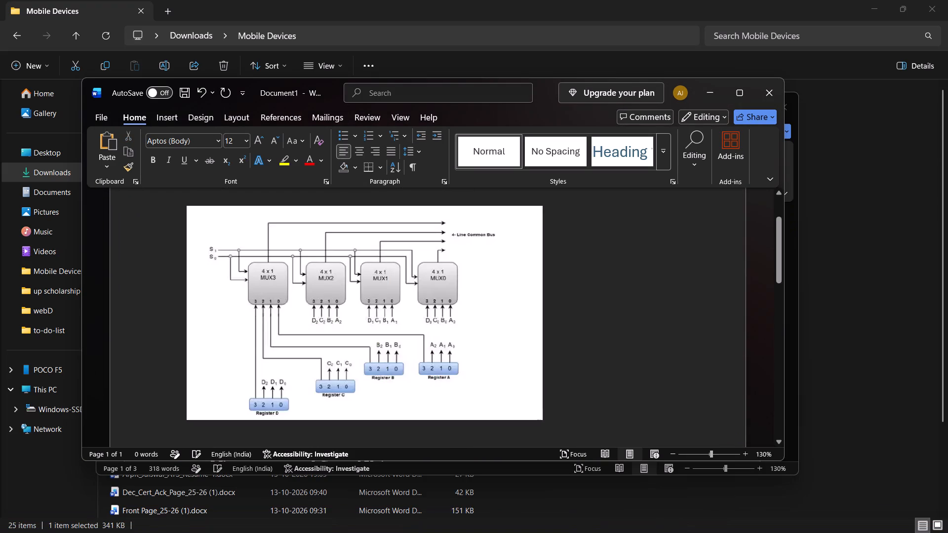
{"action": "key", "text": "ctrl+v"}
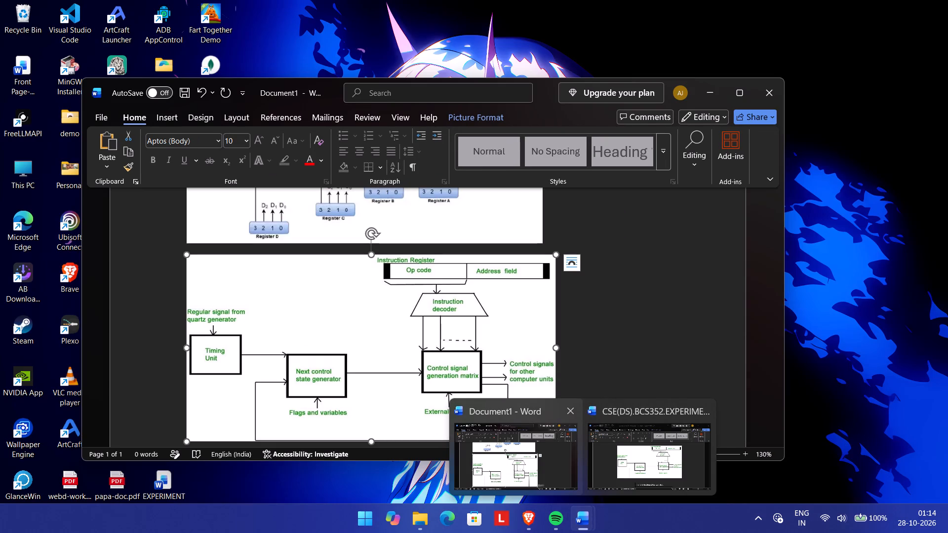
Return to the Experiment-11 document and copy the control store (micro programs) diagram on page 2.
{"action": "left_click", "coordinate": [598, 455]}
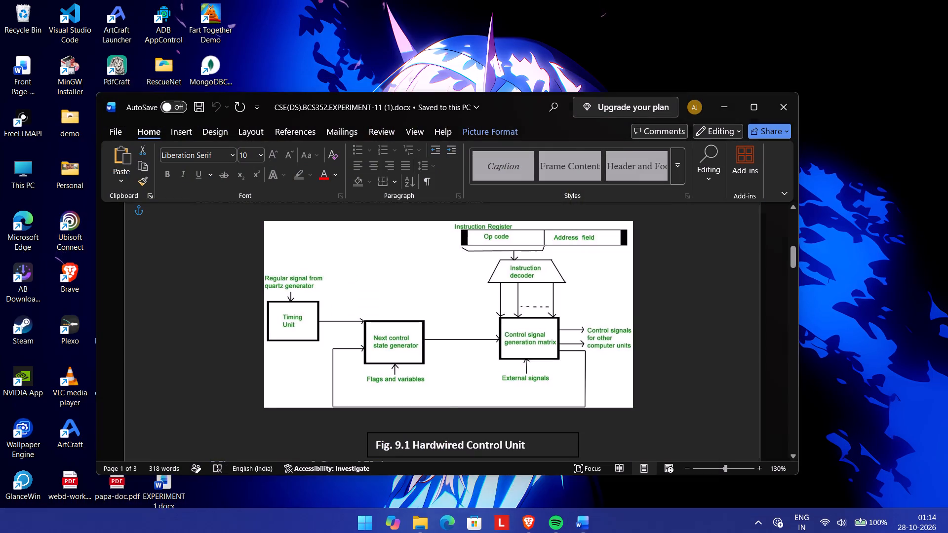
{"action": "scroll", "coordinate": [609, 339], "scroll_direction": "down", "scroll_amount": 10}
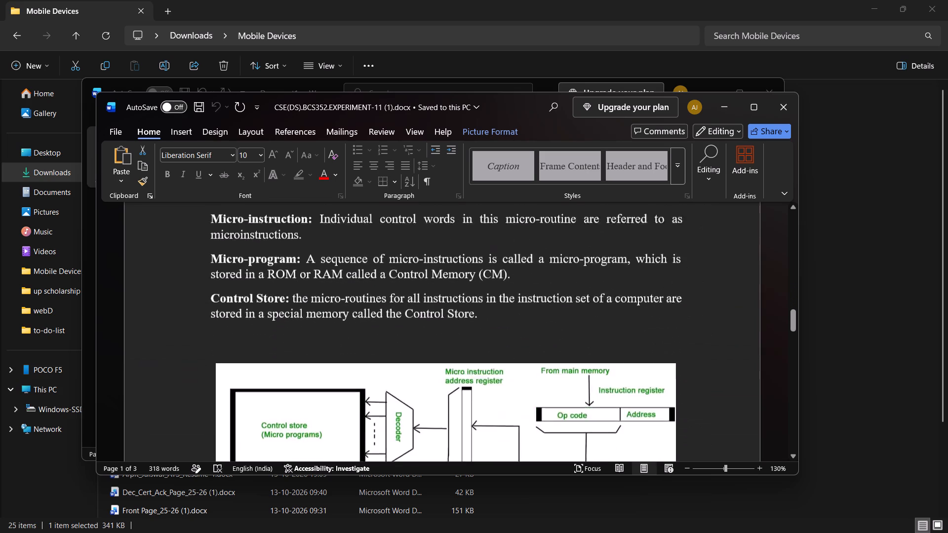
{"action": "scroll", "coordinate": [609, 339], "scroll_direction": "down", "scroll_amount": 1}
{"action": "left_click", "coordinate": [609, 339]}
{"action": "right_click", "coordinate": [609, 339]}
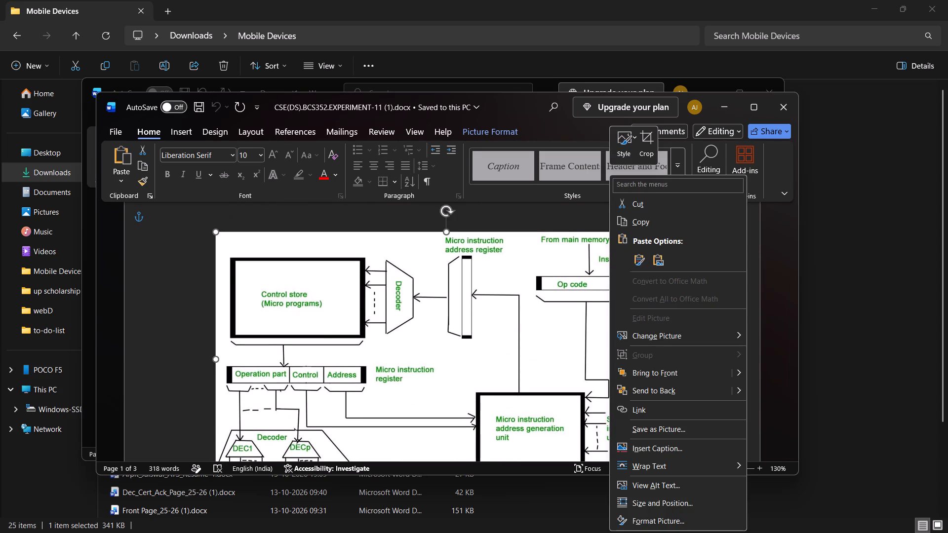
{"action": "left_click", "coordinate": [643, 218]}
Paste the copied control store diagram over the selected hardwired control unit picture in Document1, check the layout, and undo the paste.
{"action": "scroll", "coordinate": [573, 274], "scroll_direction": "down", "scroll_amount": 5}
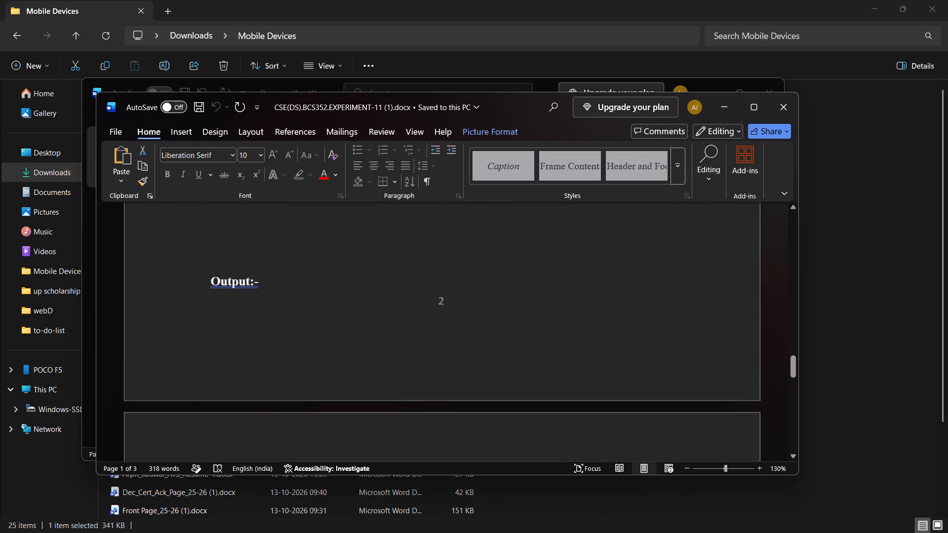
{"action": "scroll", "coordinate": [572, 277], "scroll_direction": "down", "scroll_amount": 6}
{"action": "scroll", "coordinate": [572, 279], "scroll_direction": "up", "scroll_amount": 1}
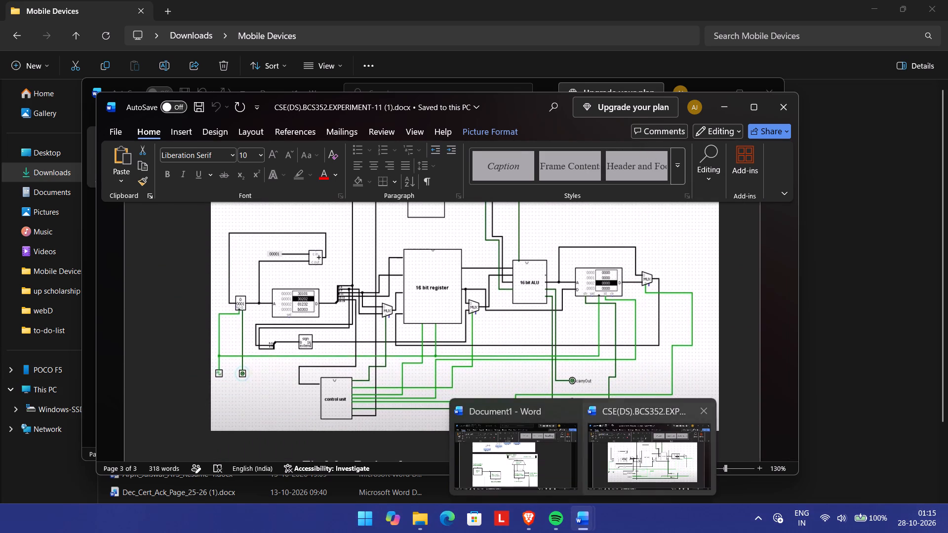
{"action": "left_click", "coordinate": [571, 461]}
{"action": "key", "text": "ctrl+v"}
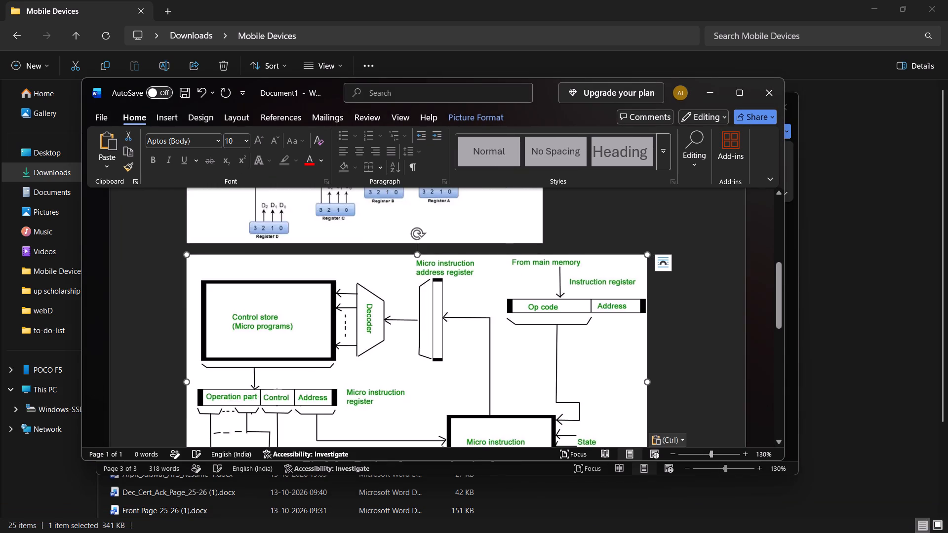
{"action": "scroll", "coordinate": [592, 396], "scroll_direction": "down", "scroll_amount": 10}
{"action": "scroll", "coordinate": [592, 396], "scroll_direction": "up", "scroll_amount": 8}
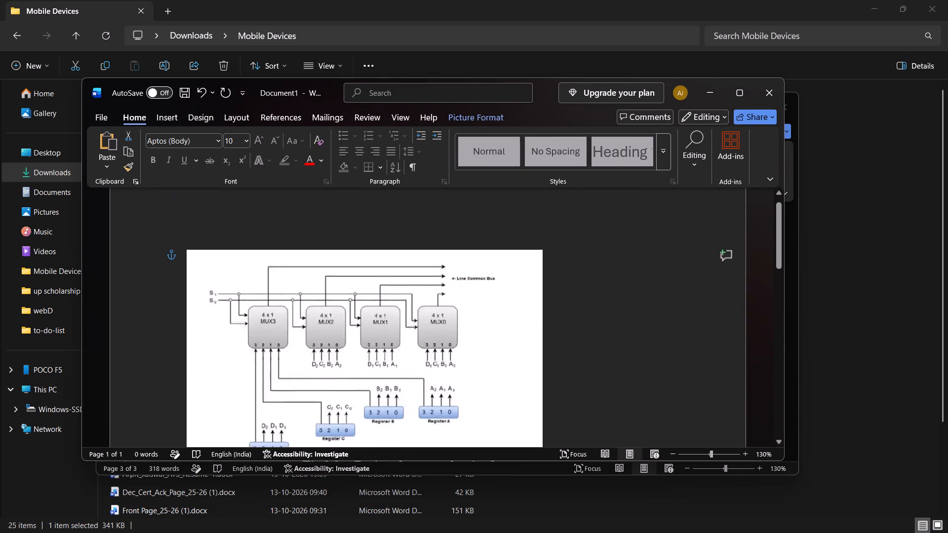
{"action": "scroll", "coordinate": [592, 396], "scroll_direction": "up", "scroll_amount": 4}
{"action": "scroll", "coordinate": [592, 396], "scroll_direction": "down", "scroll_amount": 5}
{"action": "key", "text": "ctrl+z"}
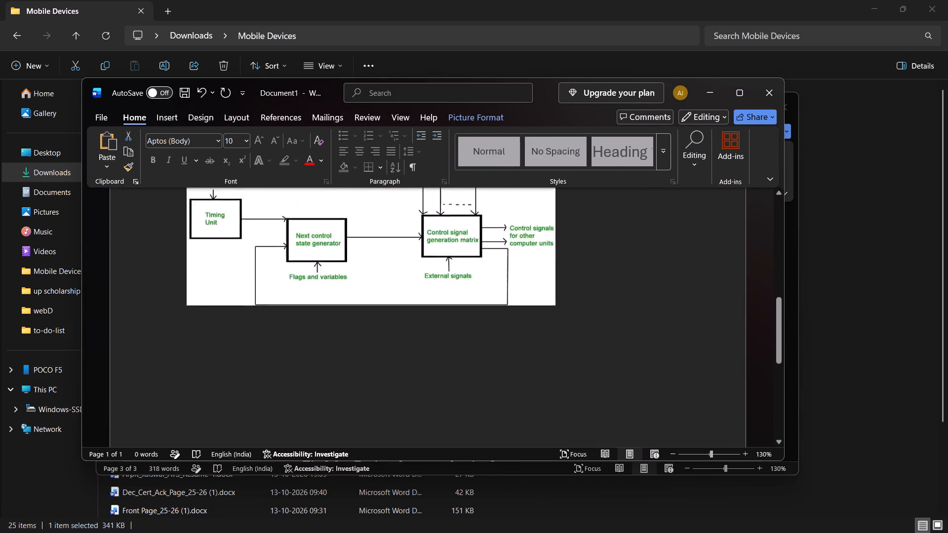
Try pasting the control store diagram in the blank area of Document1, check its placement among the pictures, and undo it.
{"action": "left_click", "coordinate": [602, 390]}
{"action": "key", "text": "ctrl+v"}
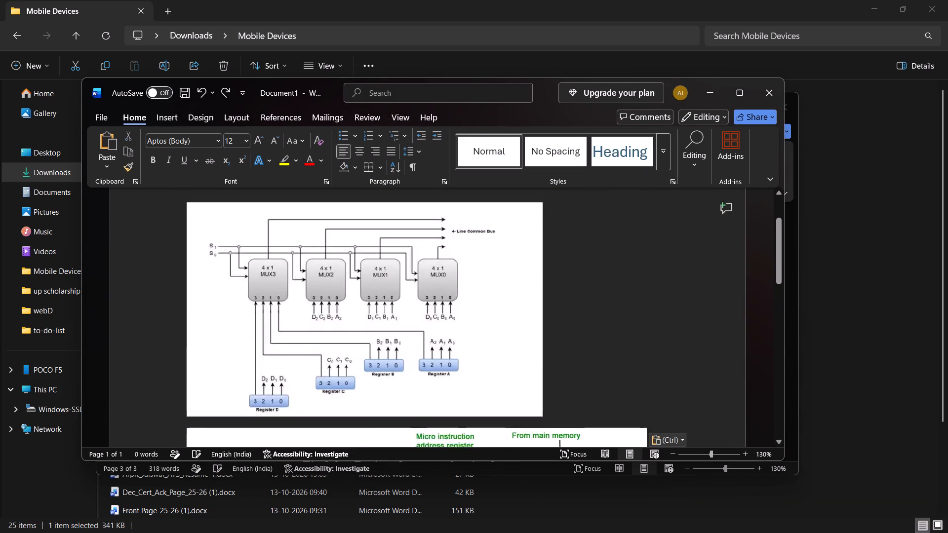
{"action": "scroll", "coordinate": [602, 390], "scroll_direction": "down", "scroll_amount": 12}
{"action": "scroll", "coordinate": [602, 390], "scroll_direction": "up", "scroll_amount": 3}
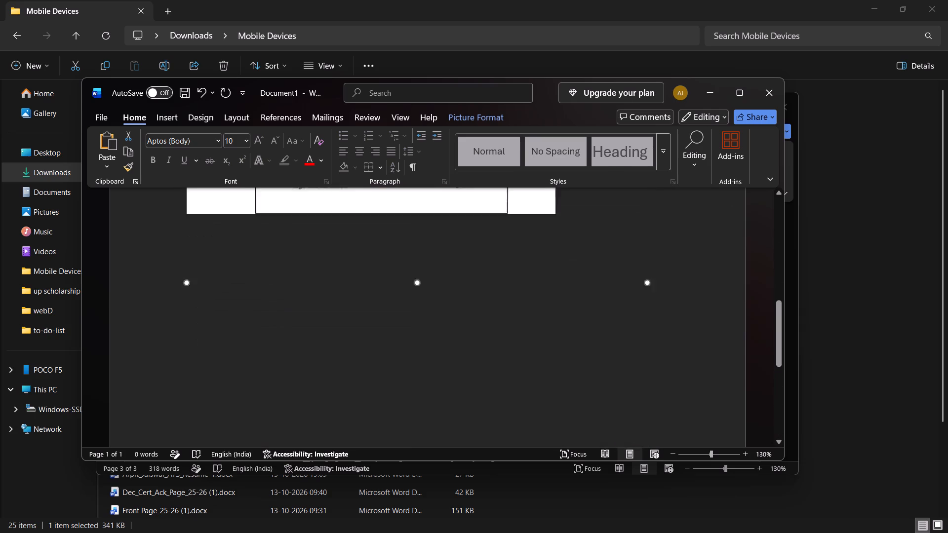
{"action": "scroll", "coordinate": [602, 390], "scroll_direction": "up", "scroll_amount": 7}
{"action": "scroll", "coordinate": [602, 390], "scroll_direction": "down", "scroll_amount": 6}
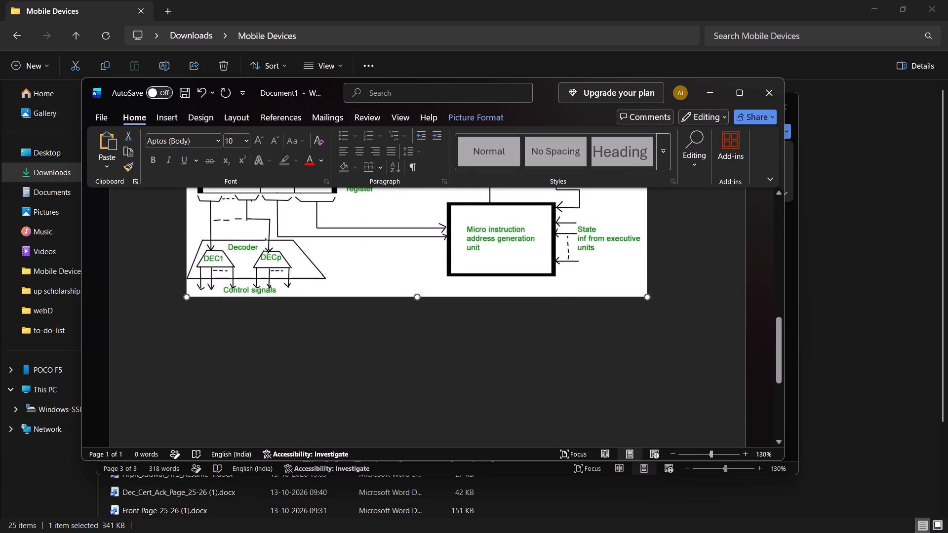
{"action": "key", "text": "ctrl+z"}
Insert a new empty paragraph after the bus system picture in Document1.
{"action": "scroll", "coordinate": [602, 390], "scroll_direction": "down", "scroll_amount": 3}
{"action": "left_click", "coordinate": [602, 390]}
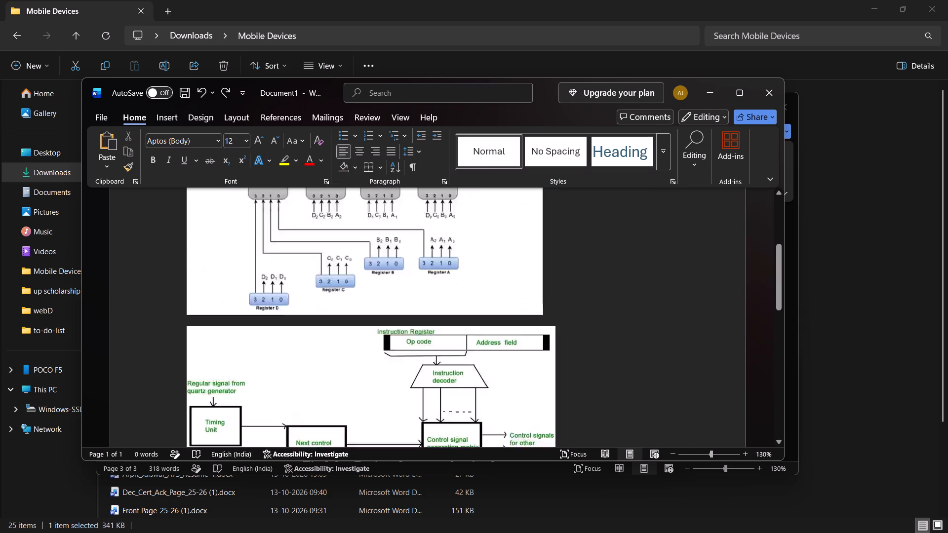
{"action": "left_click", "coordinate": [602, 389]}
{"action": "scroll", "coordinate": [604, 427], "scroll_direction": "down", "scroll_amount": 4}
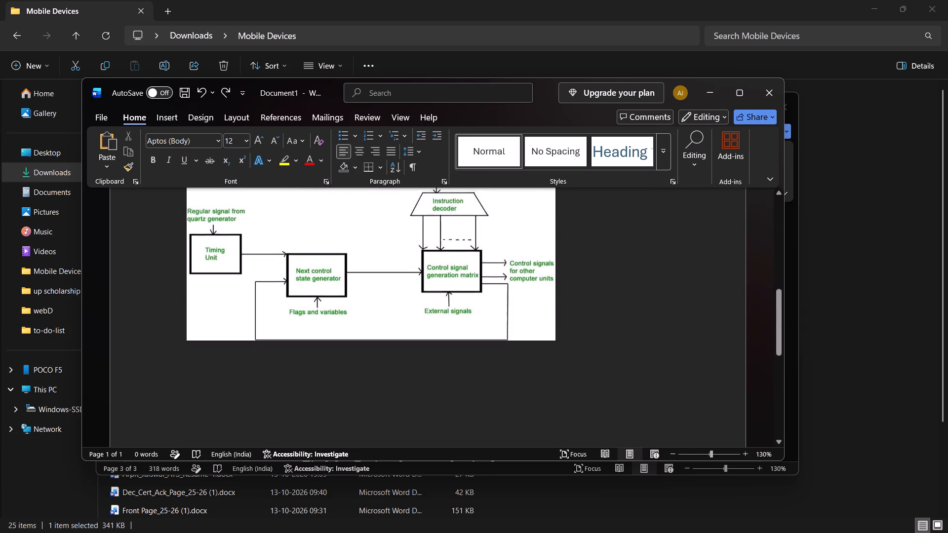
{"action": "left_click", "coordinate": [592, 302]}
{"action": "left_click", "coordinate": [592, 302]}
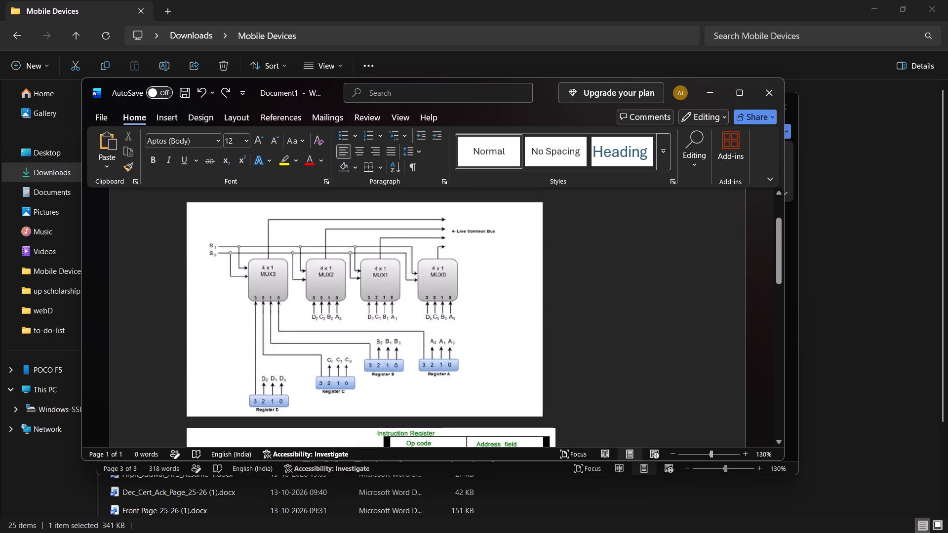
{"action": "scroll", "coordinate": [592, 302], "scroll_direction": "down", "scroll_amount": 7}
{"action": "scroll", "coordinate": [596, 287], "scroll_direction": "up", "scroll_amount": 3}
{"action": "left_click", "coordinate": [599, 283]}
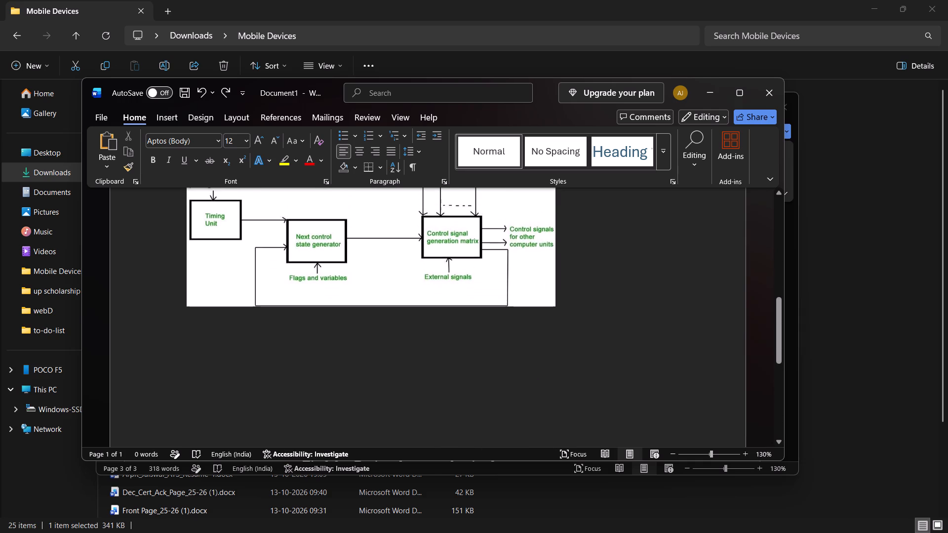
{"action": "key", "text": "Return"}
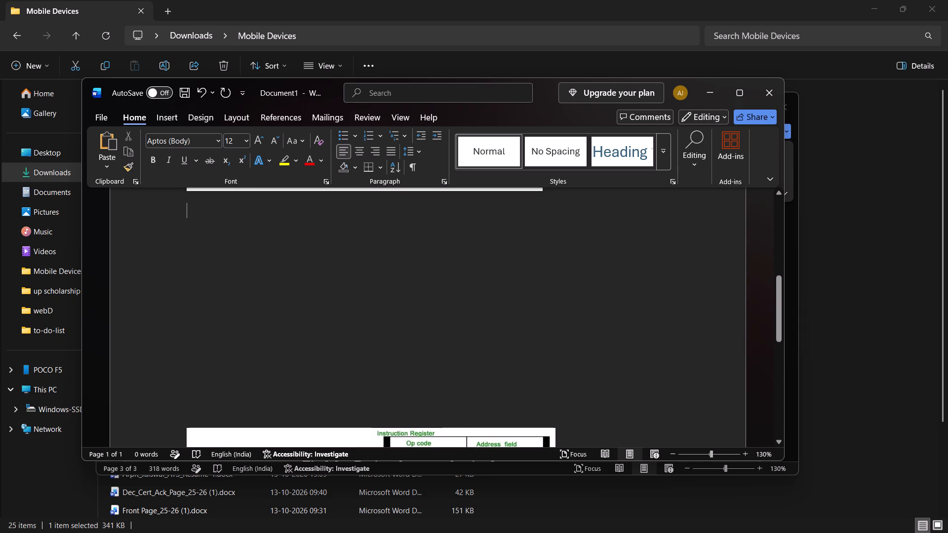
Paste the copied control store diagram at the new paragraph, check its placement, and minimize Document1.
{"action": "key", "text": "ctrl+c"}
{"action": "key", "text": "ctrl+v"}
{"action": "scroll", "coordinate": [599, 283], "scroll_direction": "down", "scroll_amount": 3}
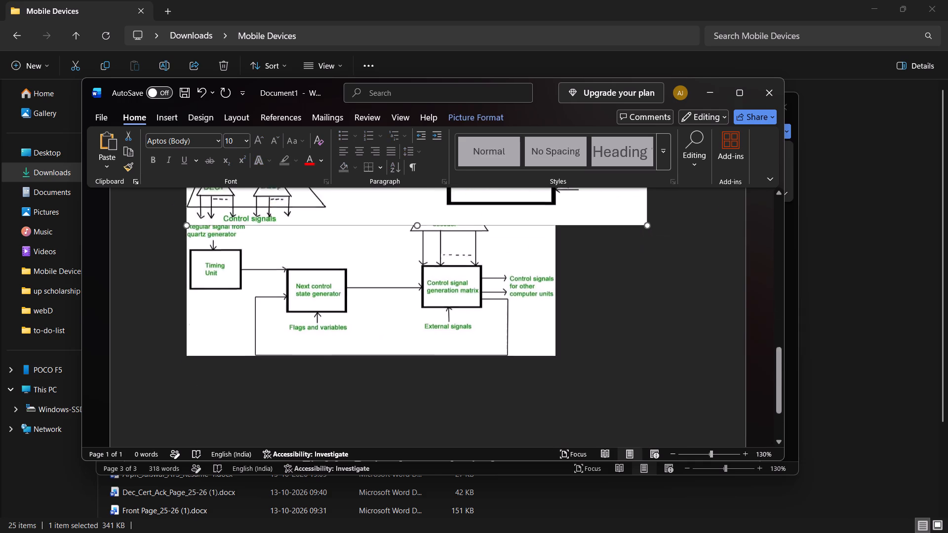
{"action": "scroll", "coordinate": [595, 282], "scroll_direction": "down", "scroll_amount": 4}
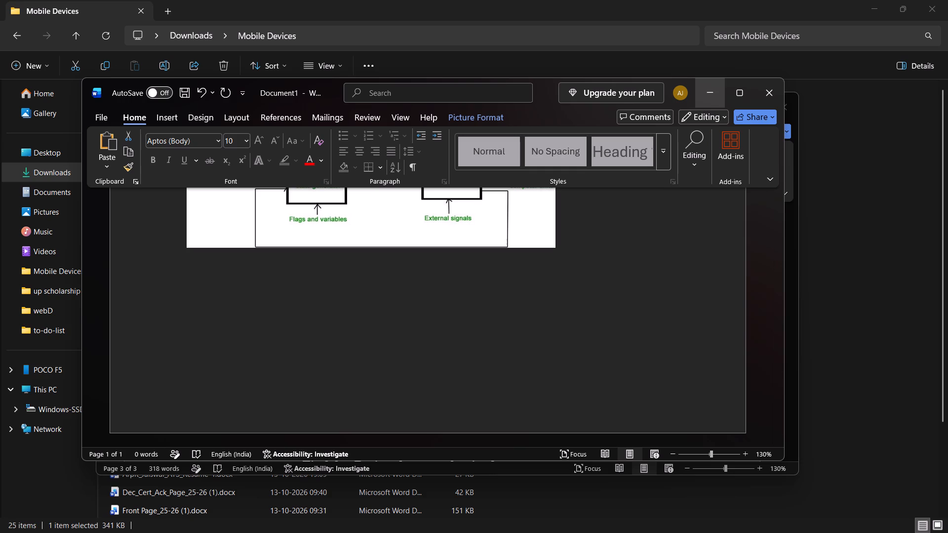
{"action": "left_click", "coordinate": [715, 103]}
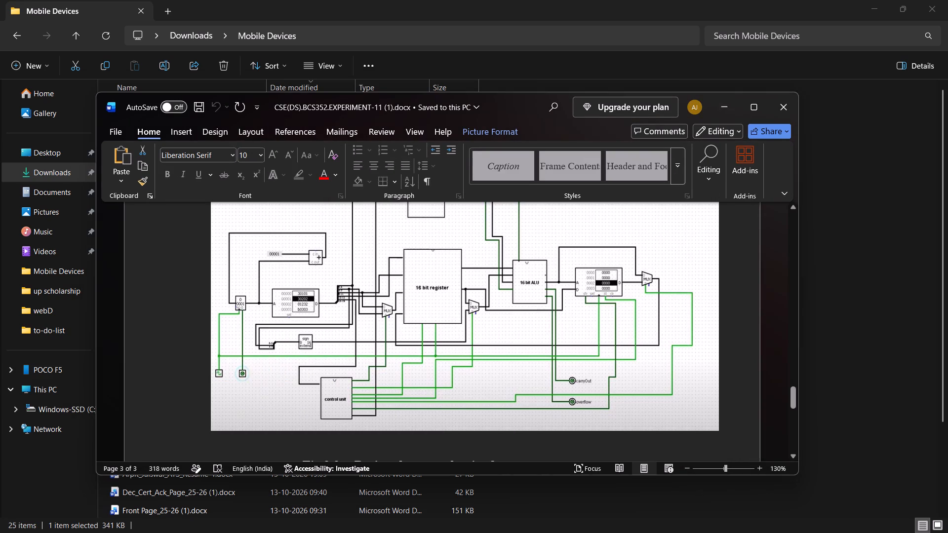
Review the Experiment-11 document from the control word definitions on page 2 to the circuit diagram on page 3.
{"action": "scroll", "coordinate": [729, 262], "scroll_direction": "up", "scroll_amount": 15}
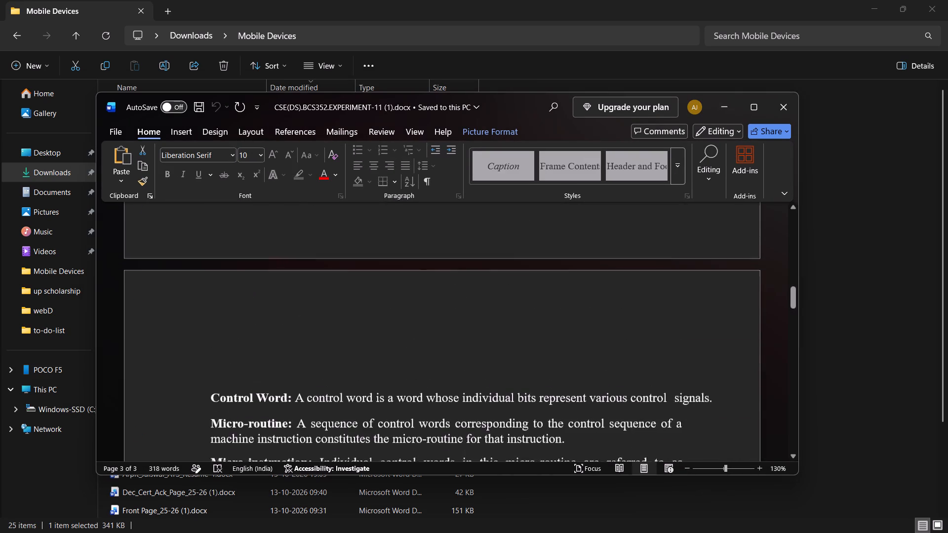
{"action": "scroll", "coordinate": [729, 262], "scroll_direction": "up", "scroll_amount": 7}
{"action": "scroll", "coordinate": [729, 262], "scroll_direction": "down", "scroll_amount": 8}
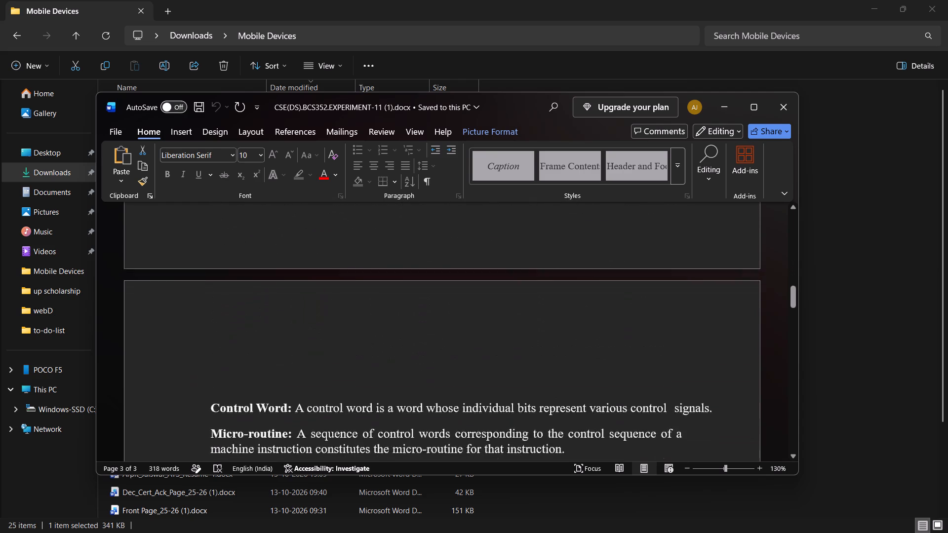
{"action": "scroll", "coordinate": [729, 262], "scroll_direction": "down", "scroll_amount": 2}
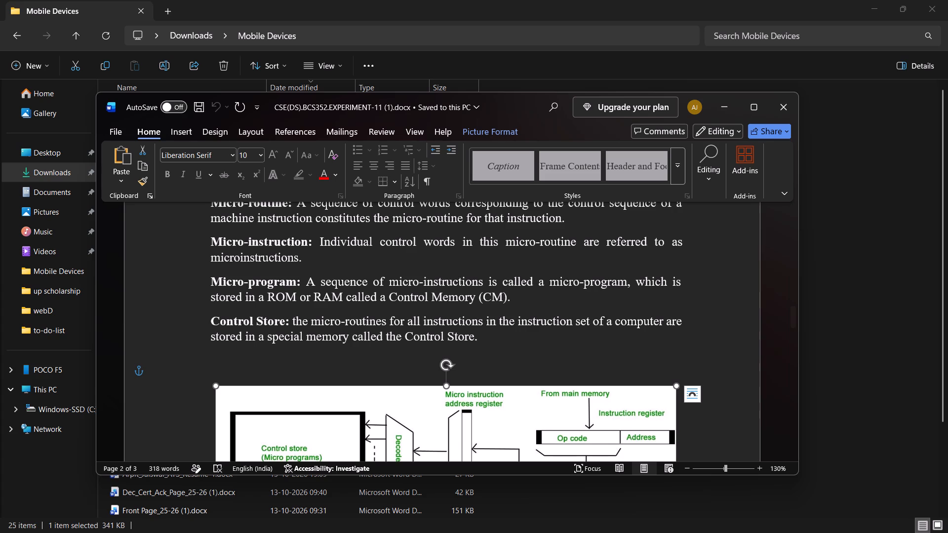
{"action": "scroll", "coordinate": [729, 262], "scroll_direction": "down", "scroll_amount": 9}
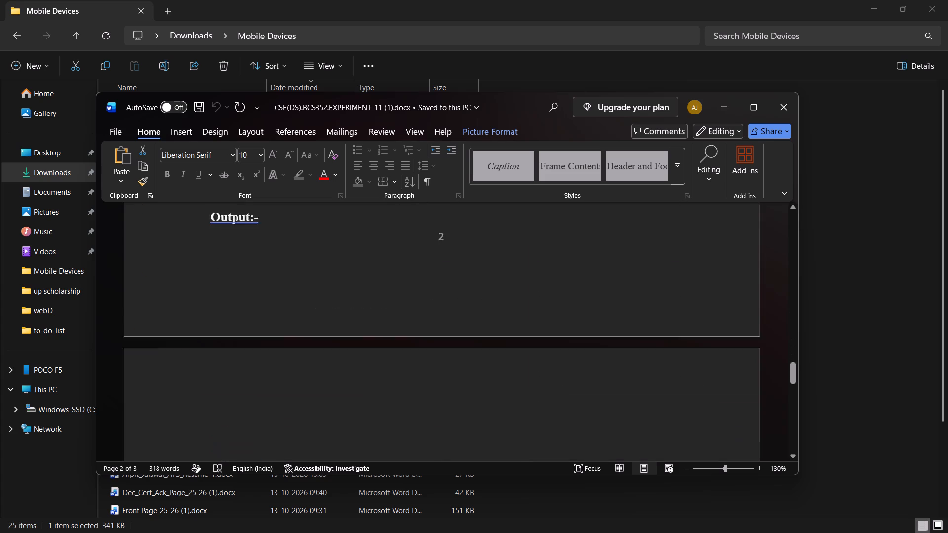
{"action": "scroll", "coordinate": [729, 270], "scroll_direction": "down", "scroll_amount": 3}
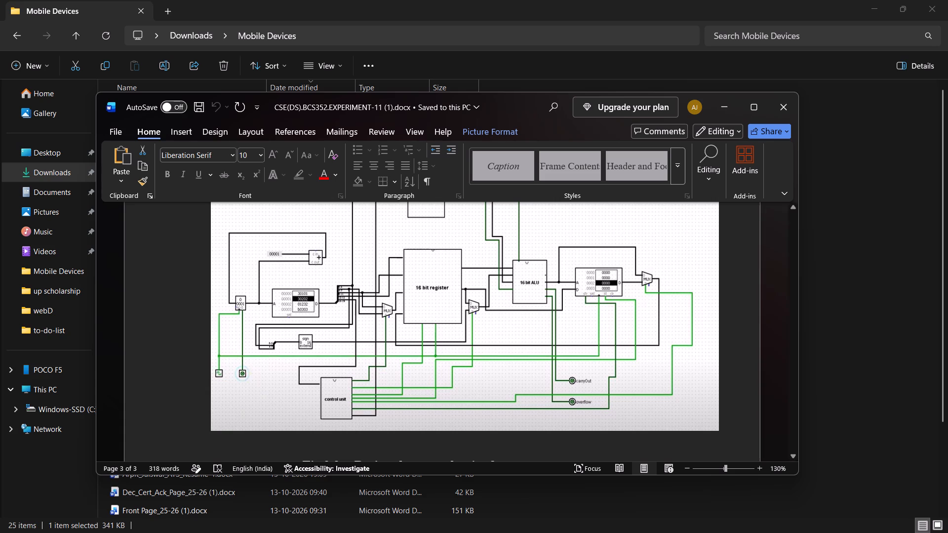
Close the Experiment-11 document and open CSE(DS).BCS352.EXPERIMENT-12 (1).docx from the Mobile Devices folder.
{"action": "left_click", "coordinate": [786, 108]}
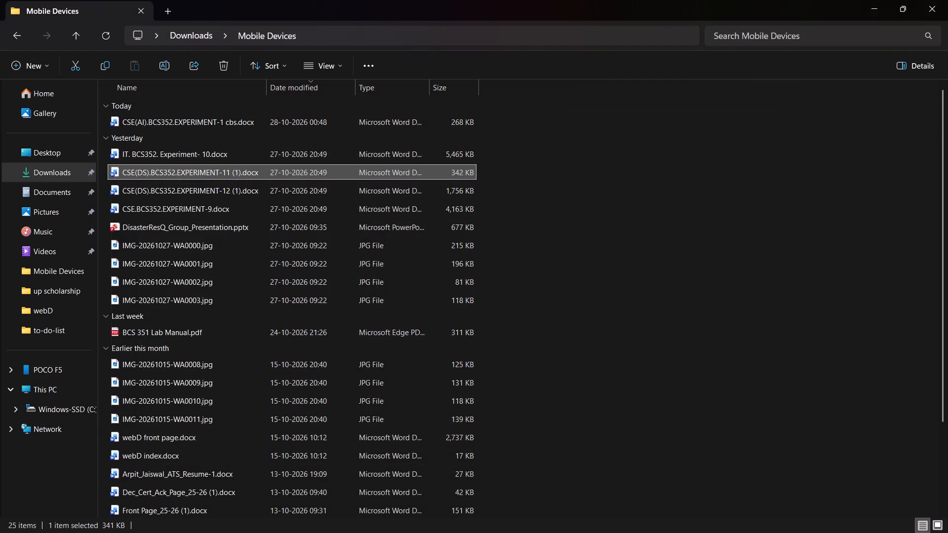
{"action": "double_click", "coordinate": [257, 188]}
Copy the Central Processing Unit diagram, Fig. 10.1, from page 2 of the Experiment-12 document.
{"action": "scroll", "coordinate": [387, 251], "scroll_direction": "down", "scroll_amount": 2}
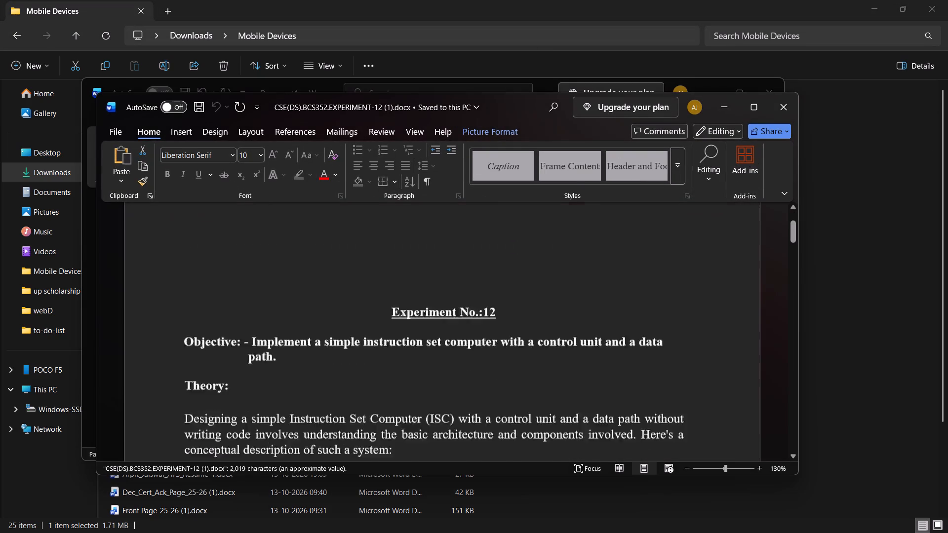
{"action": "scroll", "coordinate": [394, 246], "scroll_direction": "down", "scroll_amount": 14}
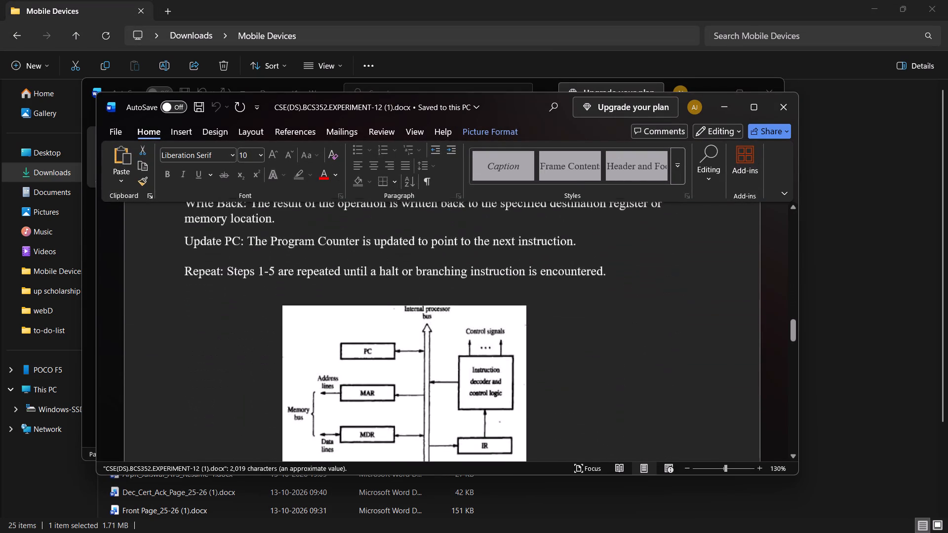
{"action": "scroll", "coordinate": [395, 246], "scroll_direction": "down", "scroll_amount": 3}
{"action": "left_click", "coordinate": [395, 246]}
{"action": "right_click", "coordinate": [425, 264]}
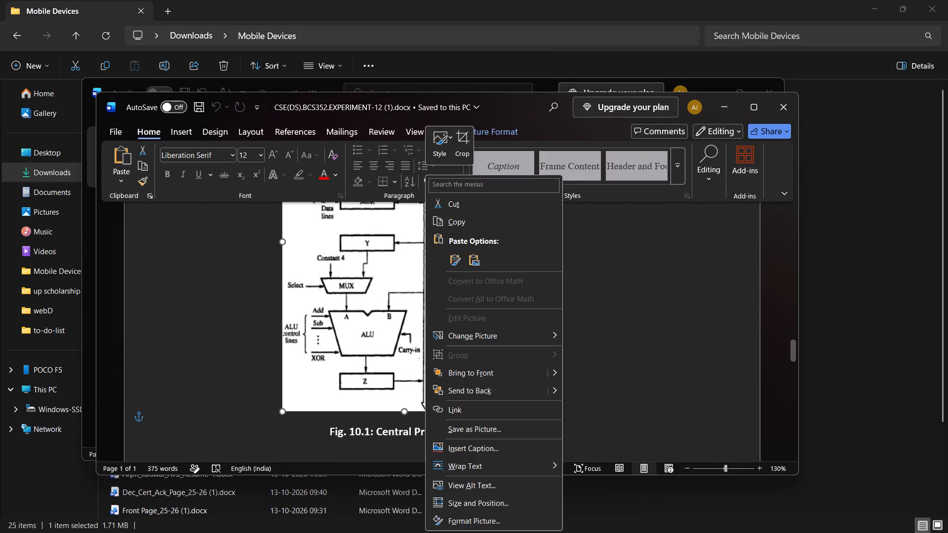
{"action": "left_click", "coordinate": [467, 218]}
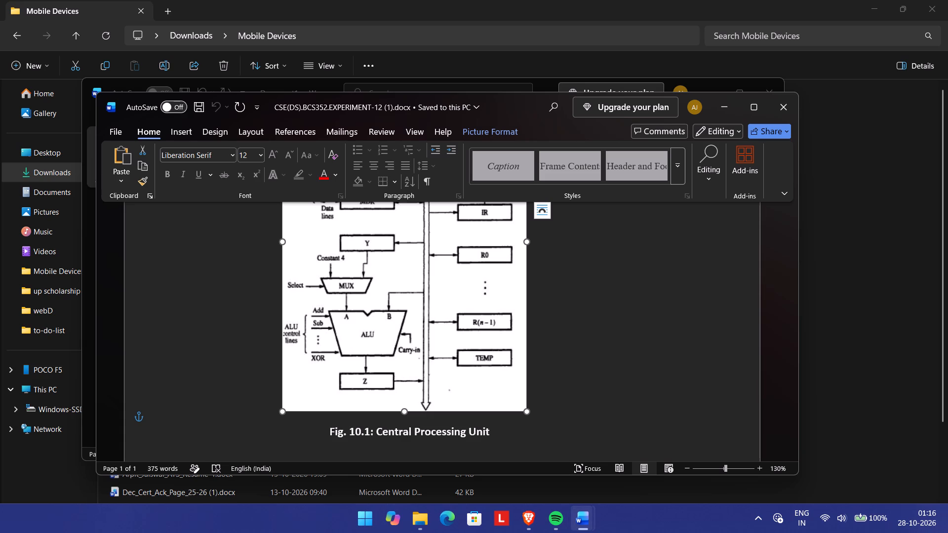
Paste the copied Central Processing Unit diagram into the blank area below the last picture in Document1, and minimize Document1.
{"action": "left_click", "coordinate": [561, 470]}
{"action": "left_click", "coordinate": [561, 257]}
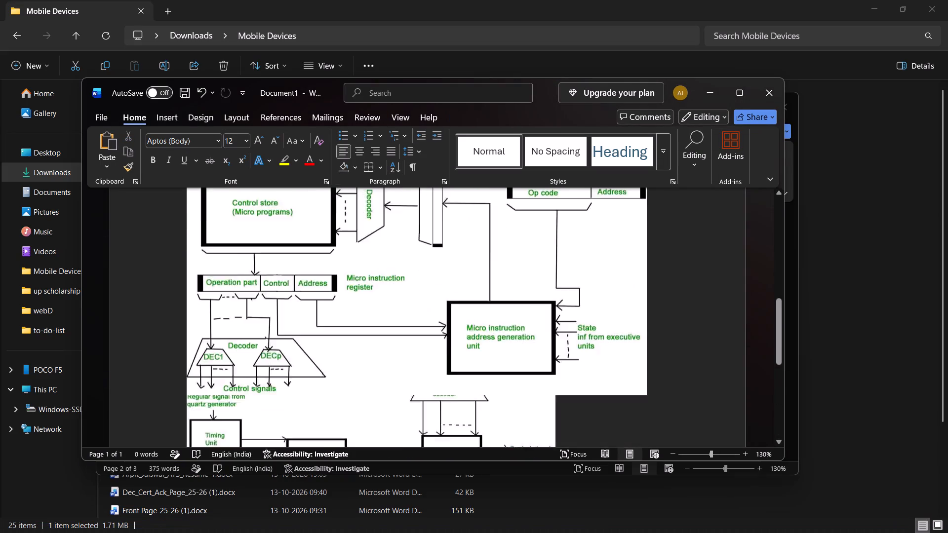
{"action": "scroll", "coordinate": [574, 301], "scroll_direction": "down", "scroll_amount": 5}
{"action": "left_click", "coordinate": [565, 294]}
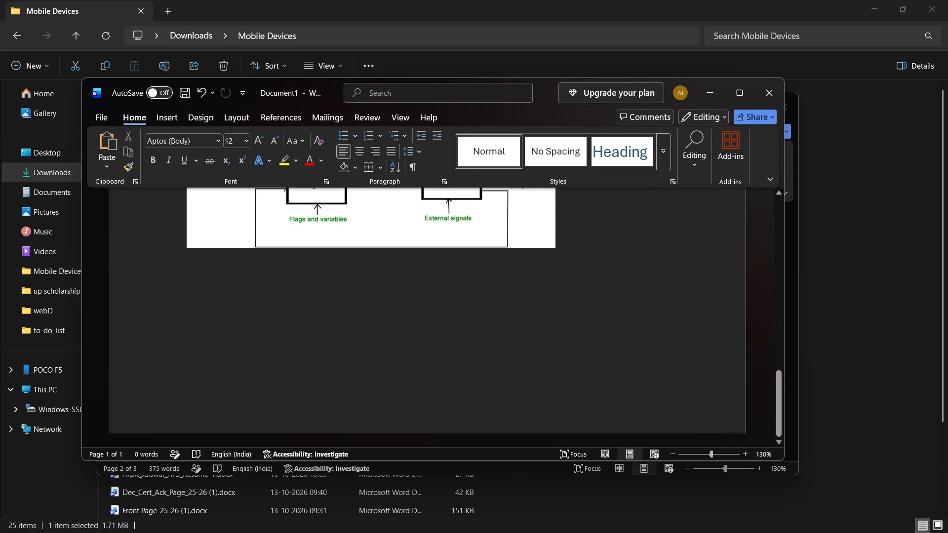
{"action": "left_click", "coordinate": [274, 329]}
{"action": "double_click", "coordinate": [261, 328]}
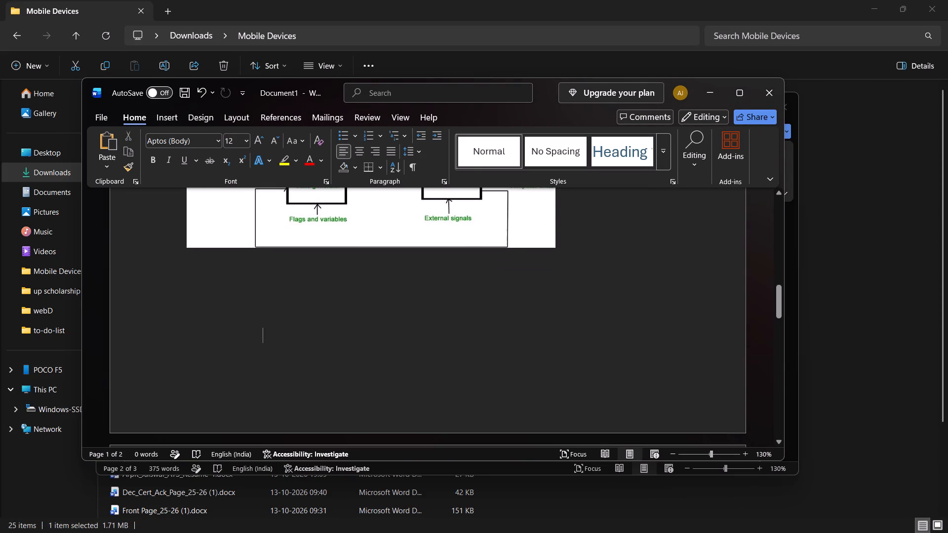
{"action": "key", "text": "ctrl+v"}
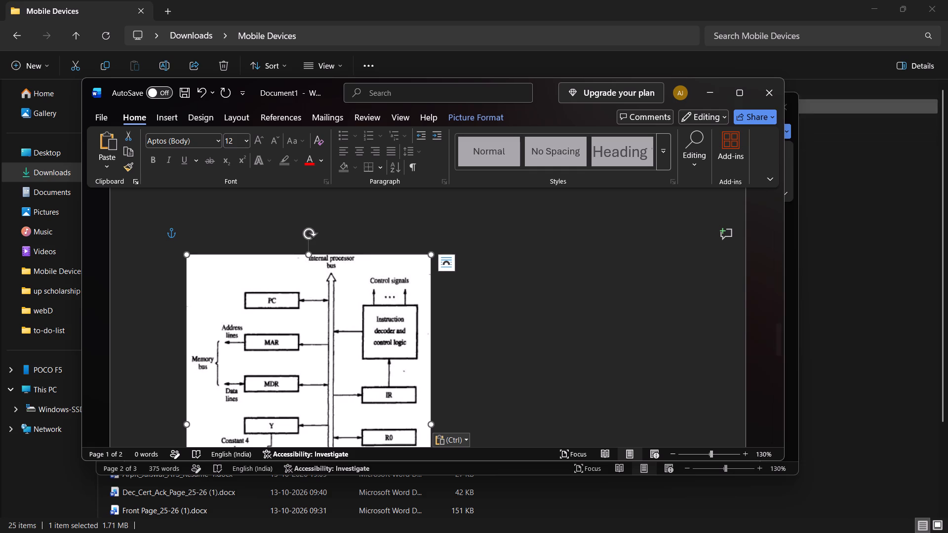
{"action": "left_click", "coordinate": [711, 81]}
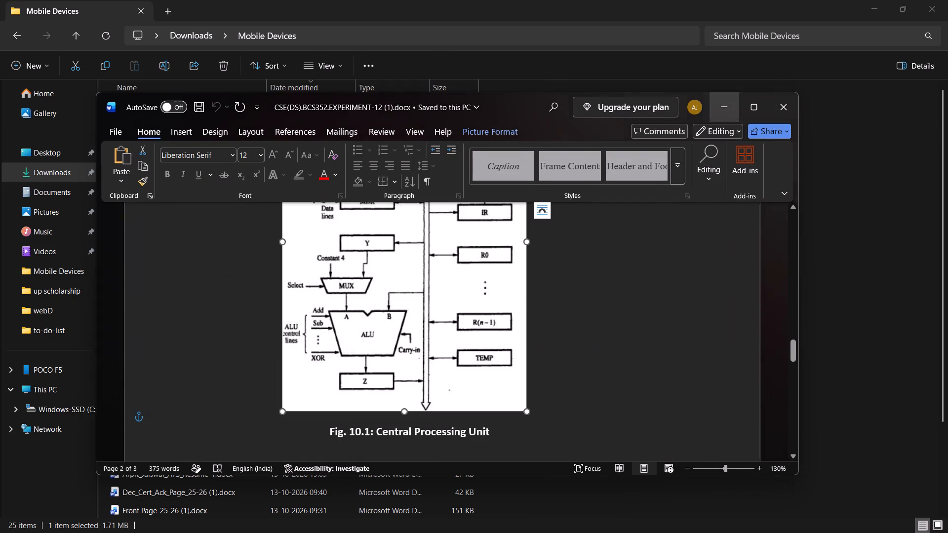
Examine the output circuit figure, Fig. 10.2, on page 3 of the Experiment-12 document.
{"action": "scroll", "coordinate": [561, 274], "scroll_direction": "down", "scroll_amount": 6}
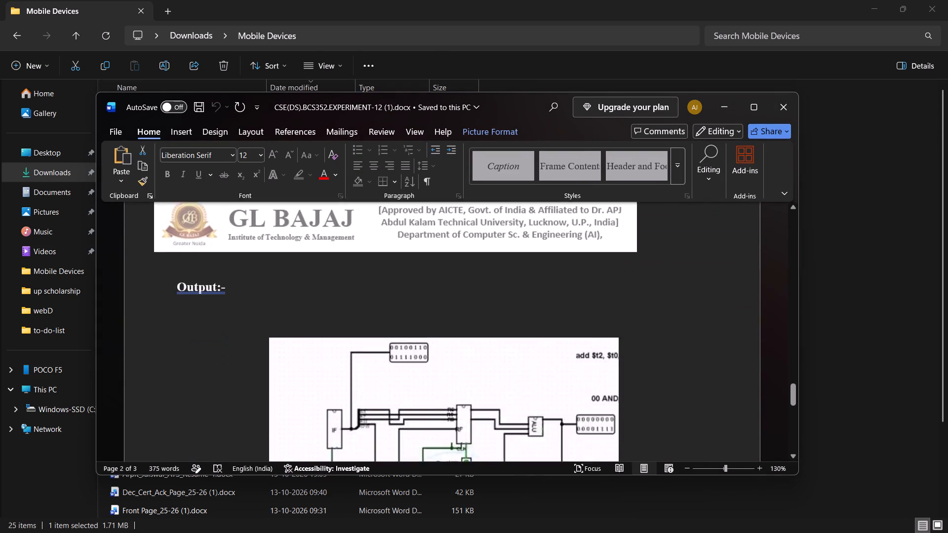
{"action": "scroll", "coordinate": [558, 275], "scroll_direction": "down", "scroll_amount": 2}
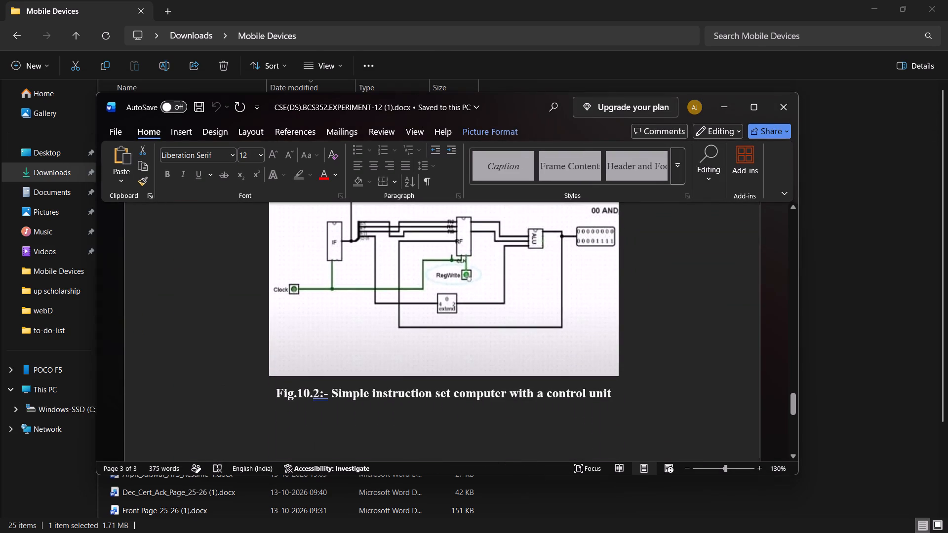
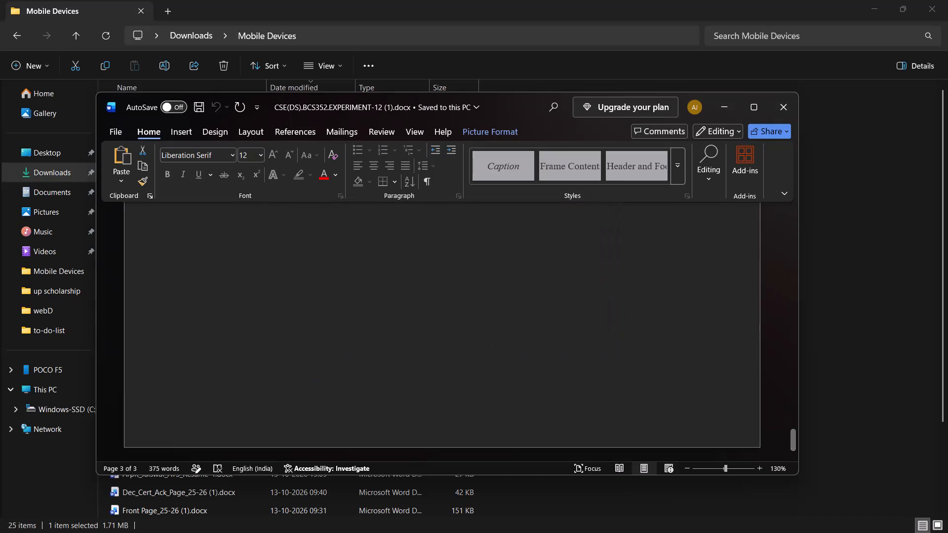
Close the Experiment-12 document and open CSE(AI).BCS352.EXPERIMENT-1 cbs.docx from the Mobile Devices folder.
{"action": "left_click", "coordinate": [786, 118]}
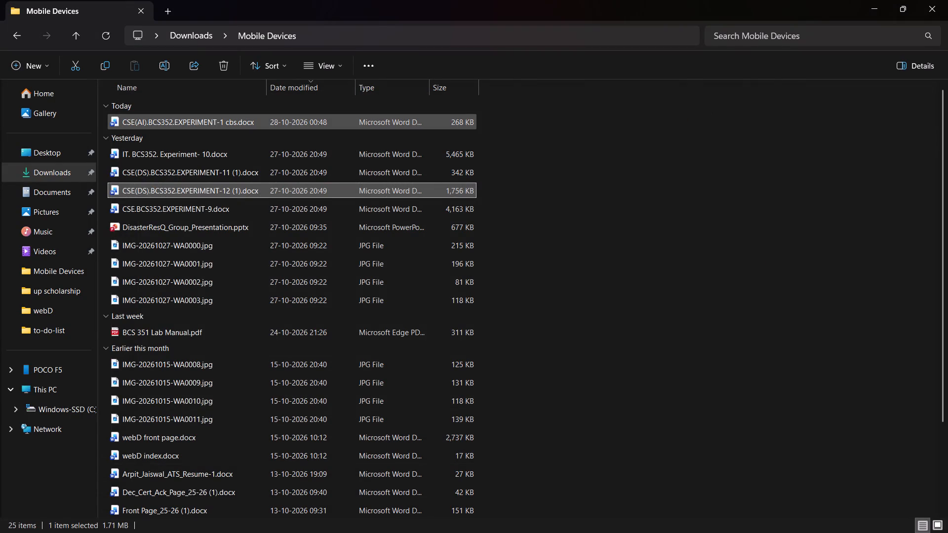
{"action": "double_click", "coordinate": [259, 119]}
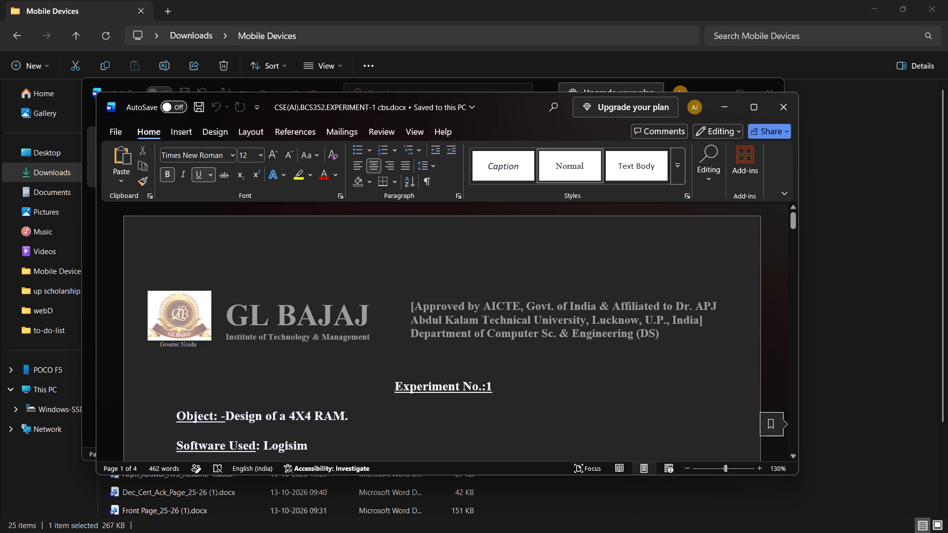
Copy the basic memory cell circuit picture, Fig 12.5, from page 3 of the Experiment-1 document.
{"action": "scroll", "coordinate": [259, 119], "scroll_direction": "down", "scroll_amount": 4}
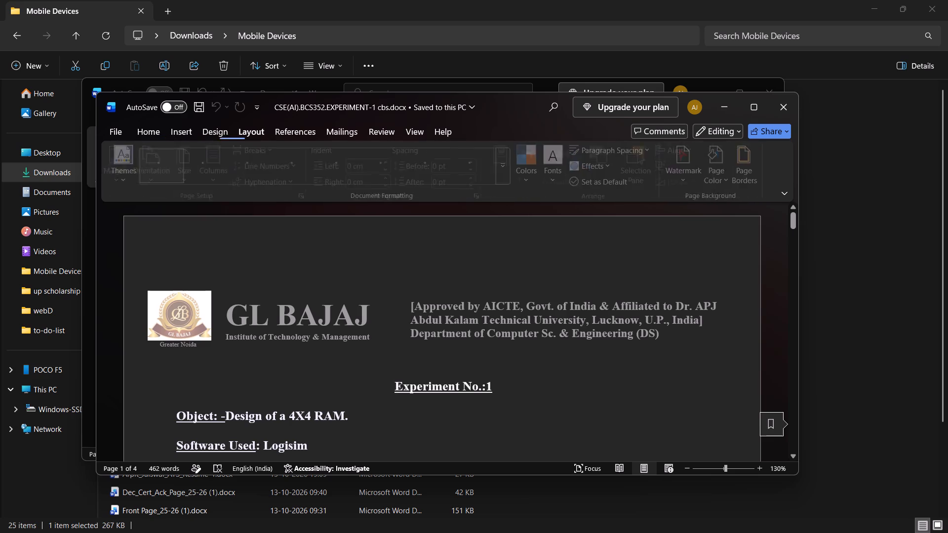
{"action": "scroll", "coordinate": [285, 215], "scroll_direction": "down", "scroll_amount": 5}
{"action": "scroll", "coordinate": [321, 271], "scroll_direction": "down", "scroll_amount": 1}
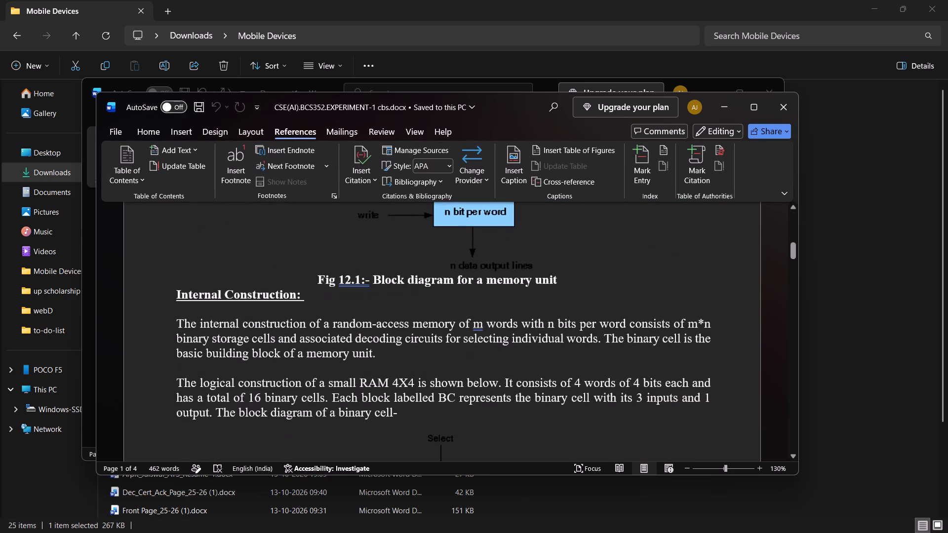
{"action": "scroll", "coordinate": [321, 271], "scroll_direction": "up", "scroll_amount": 2}
{"action": "scroll", "coordinate": [484, 345], "scroll_direction": "down", "scroll_amount": 5}
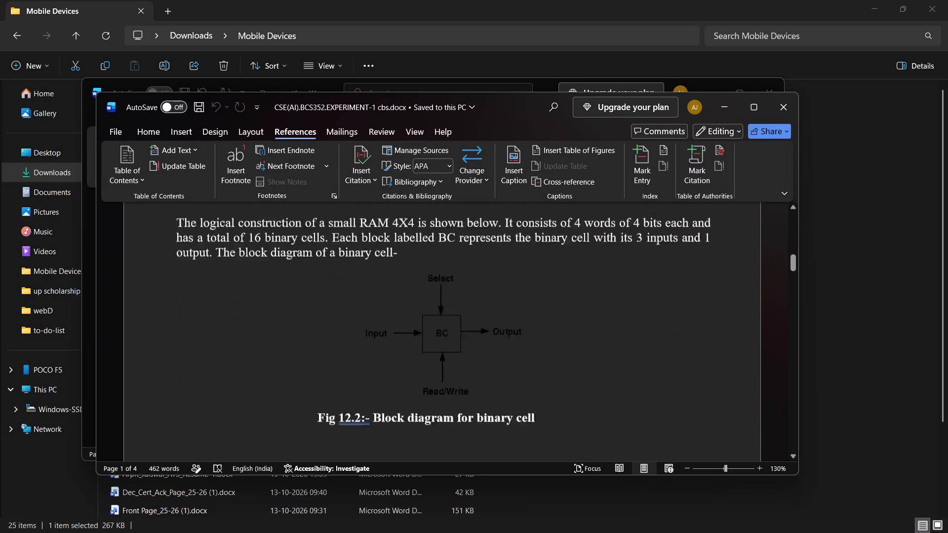
{"action": "scroll", "coordinate": [484, 345], "scroll_direction": "down", "scroll_amount": 6}
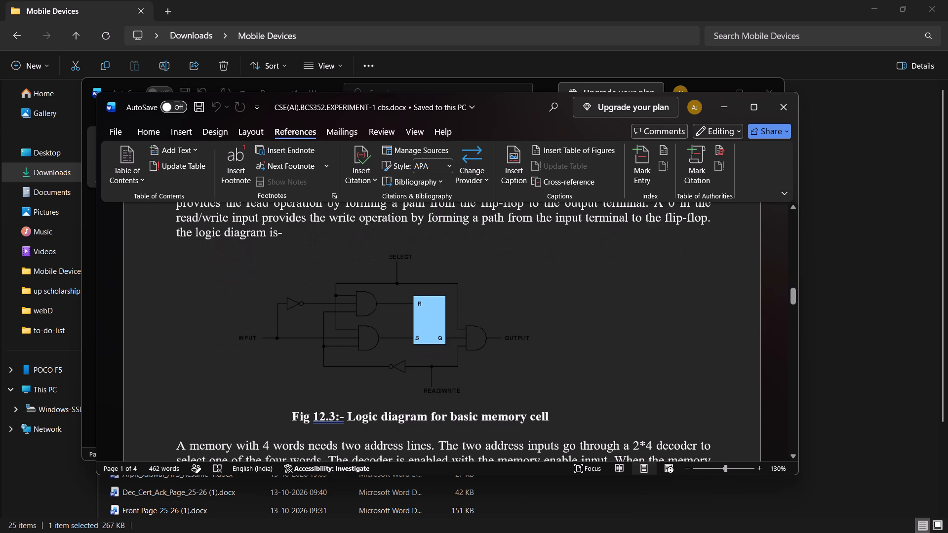
{"action": "scroll", "coordinate": [484, 345], "scroll_direction": "down", "scroll_amount": 9}
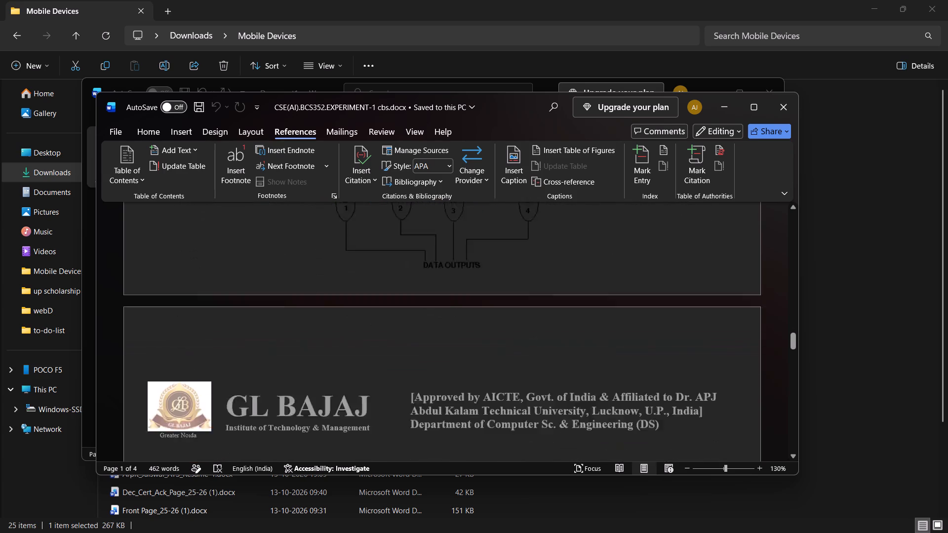
{"action": "scroll", "coordinate": [484, 345], "scroll_direction": "down", "scroll_amount": 3}
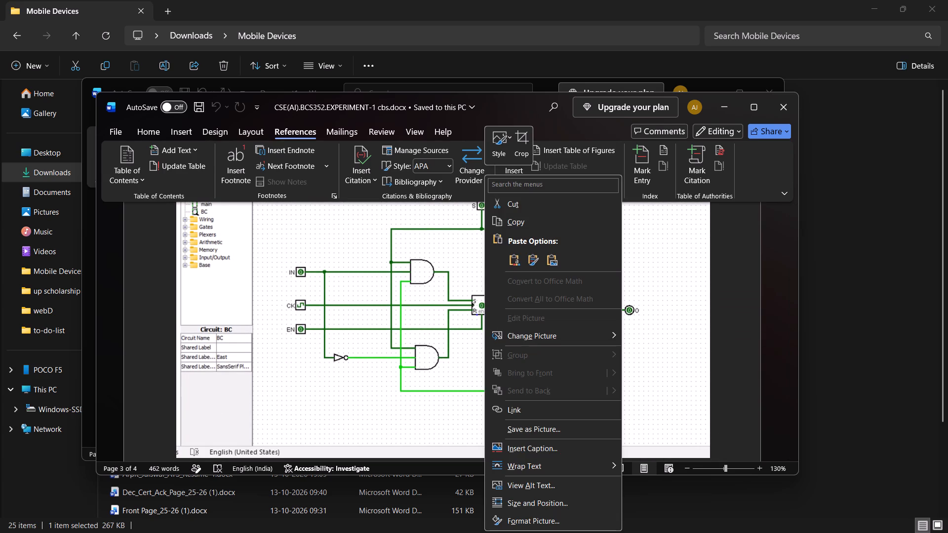
{"action": "left_click", "coordinate": [469, 245]}
{"action": "right_click", "coordinate": [470, 246]}
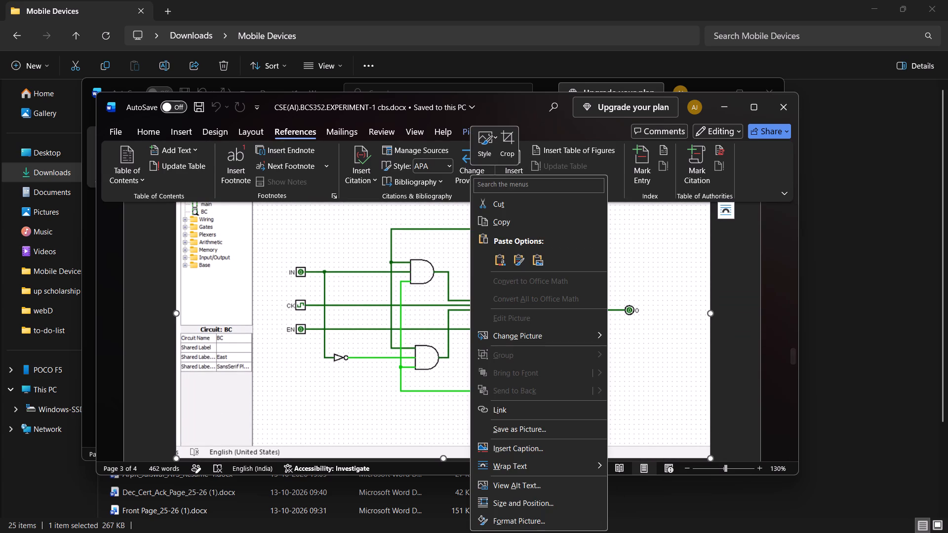
{"action": "left_click", "coordinate": [497, 222]}
Paste the copied basic memory cell picture directly below the Central Processing Unit diagram in Document1.
{"action": "scroll", "coordinate": [487, 235], "scroll_direction": "down", "scroll_amount": 6}
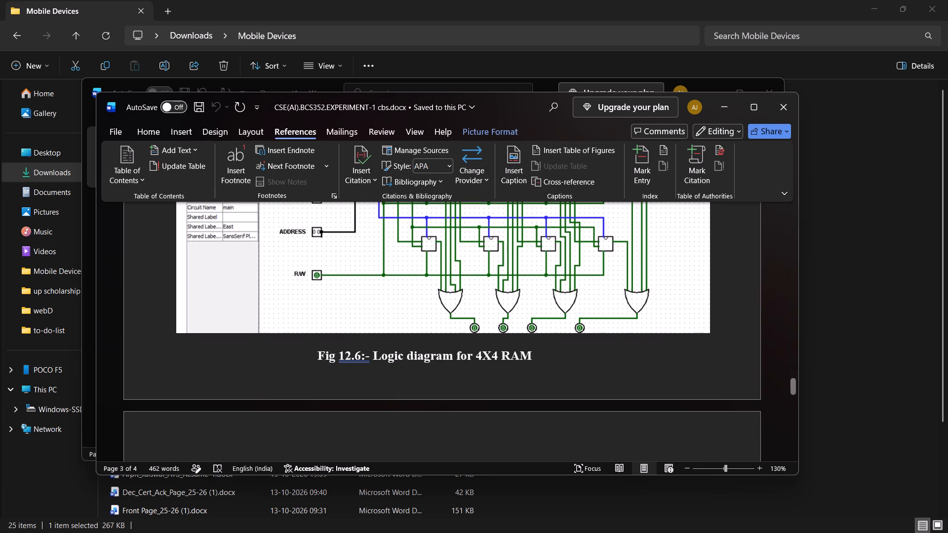
{"action": "left_click", "coordinate": [561, 457]}
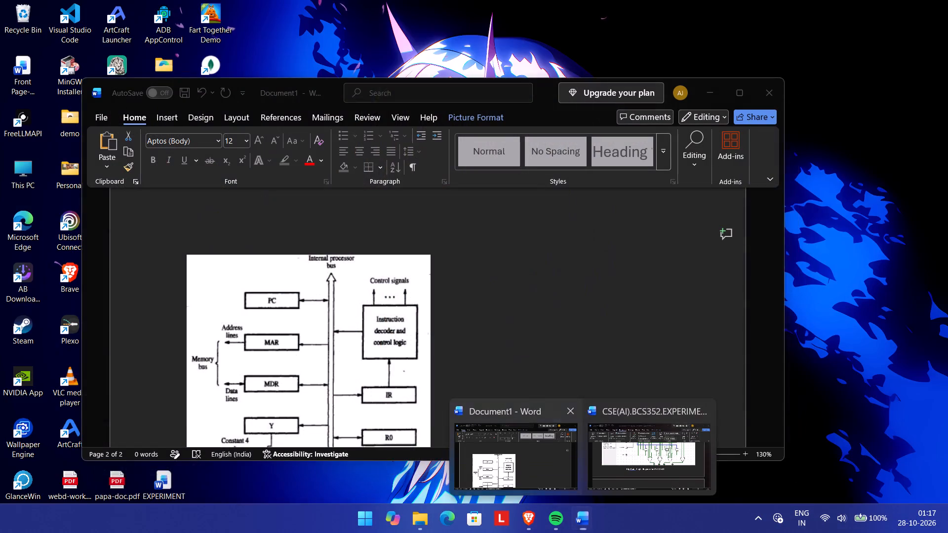
{"action": "scroll", "coordinate": [469, 333], "scroll_direction": "down", "scroll_amount": 4}
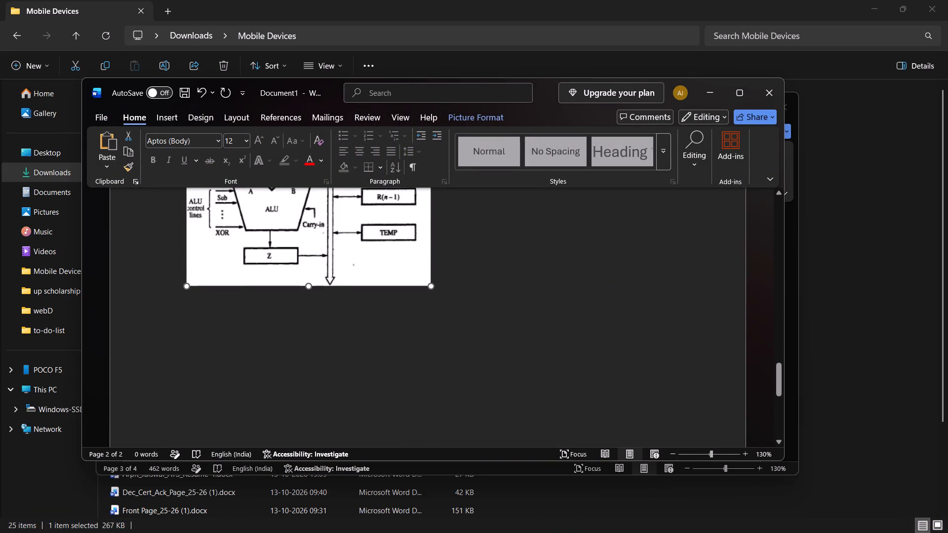
{"action": "double_click", "coordinate": [462, 299]}
{"action": "left_click", "coordinate": [462, 299]}
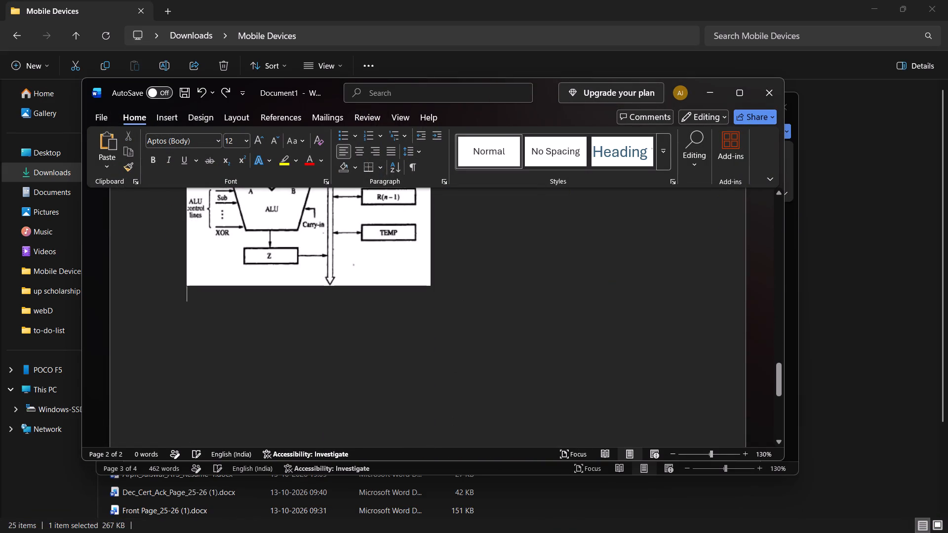
{"action": "key", "text": "ctrl+v"}
Place the insertion point in the blank area below the Basic Memory Cell picture in Document1.
{"action": "left_click", "coordinate": [666, 388]}
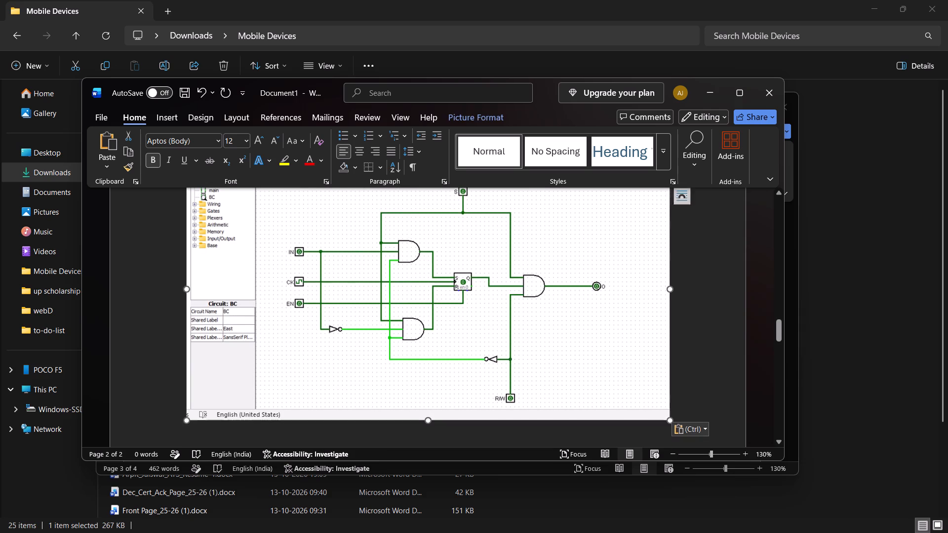
{"action": "double_click", "coordinate": [695, 388]}
{"action": "left_click", "coordinate": [694, 415]}
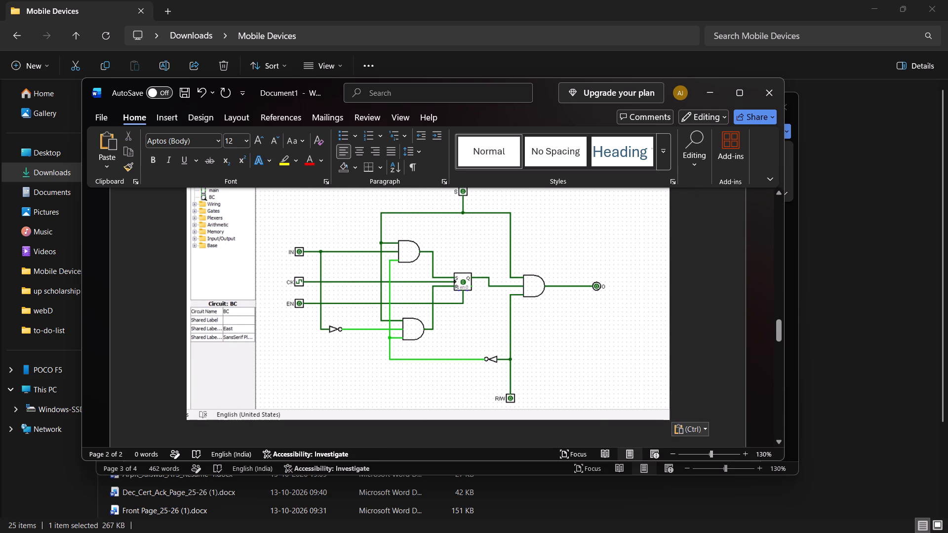
{"action": "double_click", "coordinate": [591, 430]}
{"action": "scroll", "coordinate": [590, 430], "scroll_direction": "down", "scroll_amount": 2}
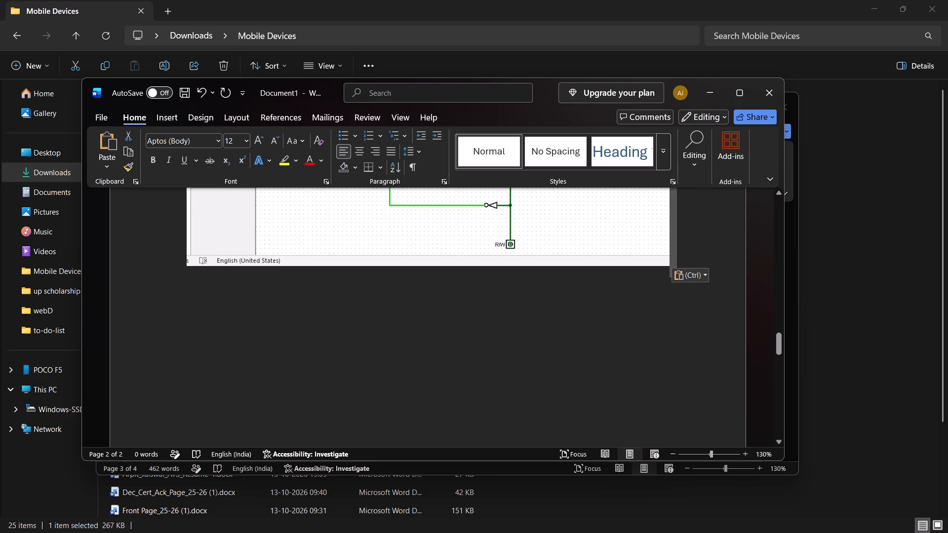
{"action": "double_click", "coordinate": [179, 286]}
{"action": "double_click", "coordinate": [201, 320]}
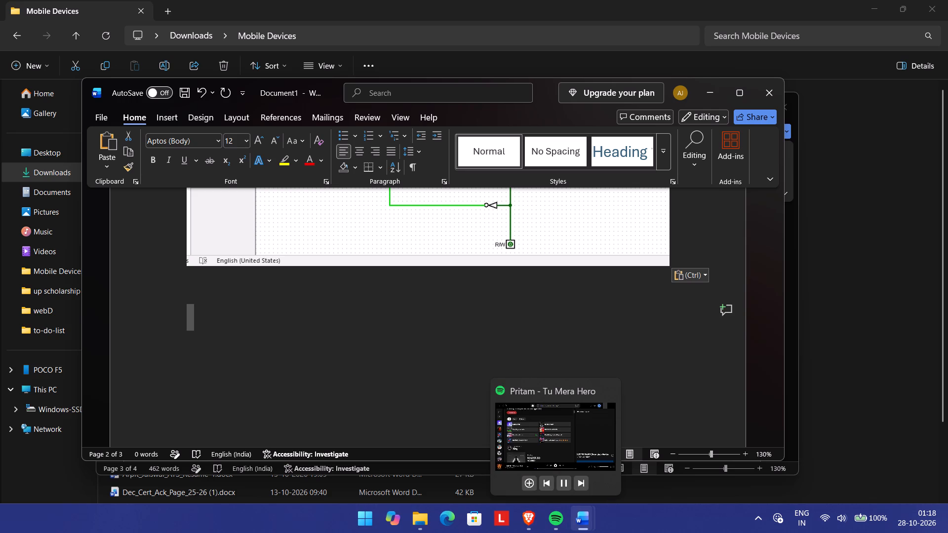
Copy the 4 X 4 RAM Design picture, Fig 12.6, from page 3 of the Experiment-1 document.
{"action": "left_click", "coordinate": [615, 460]}
{"action": "scroll", "coordinate": [505, 328], "scroll_direction": "down", "scroll_amount": 3}
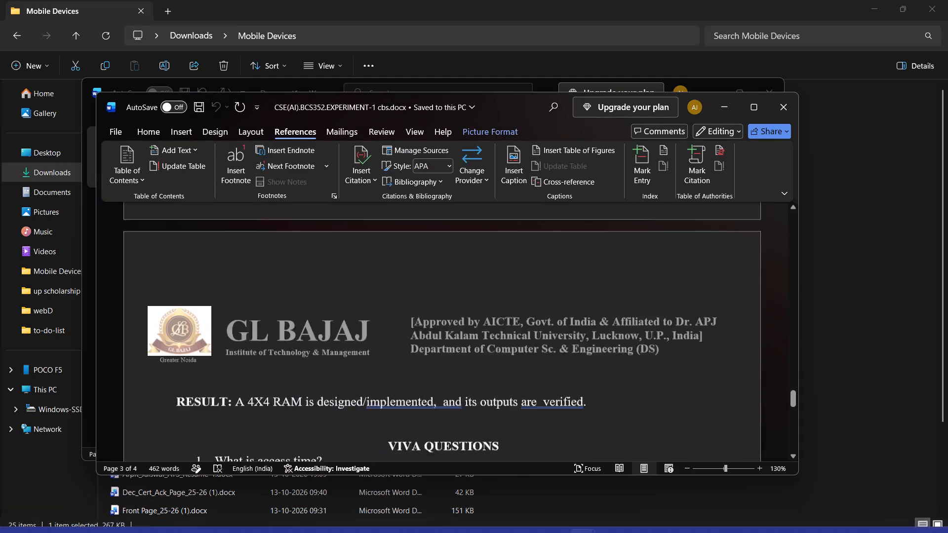
{"action": "scroll", "coordinate": [505, 328], "scroll_direction": "down", "scroll_amount": 5}
{"action": "scroll", "coordinate": [505, 327], "scroll_direction": "up", "scroll_amount": 11}
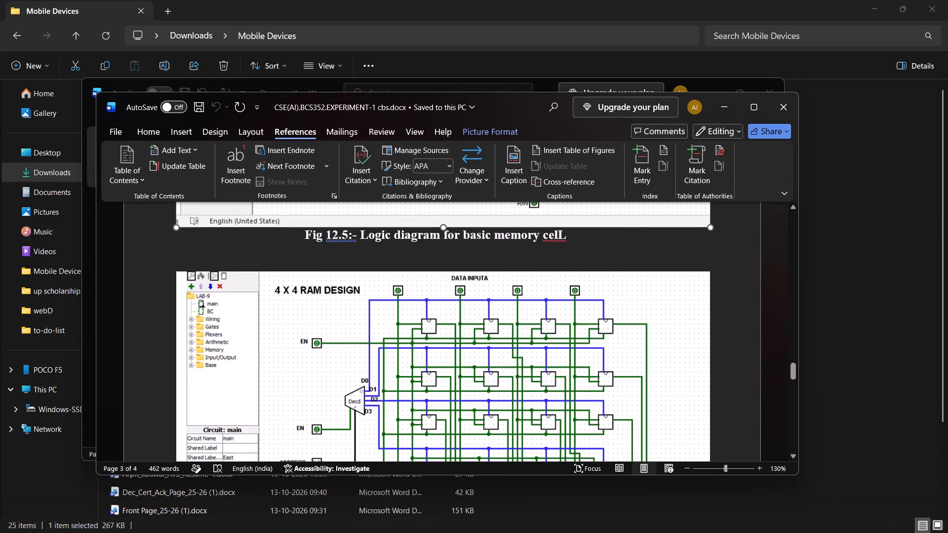
{"action": "right_click", "coordinate": [501, 329]}
{"action": "left_click", "coordinate": [535, 222]}
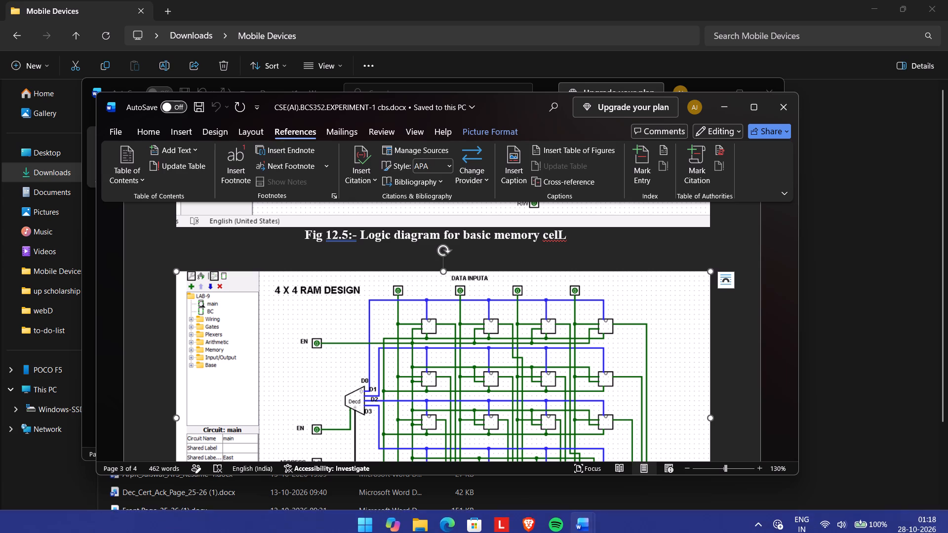
Paste the copied 4 X 4 RAM Design picture below the Basic Memory Cell picture in Document1.
{"action": "left_click", "coordinate": [545, 460]}
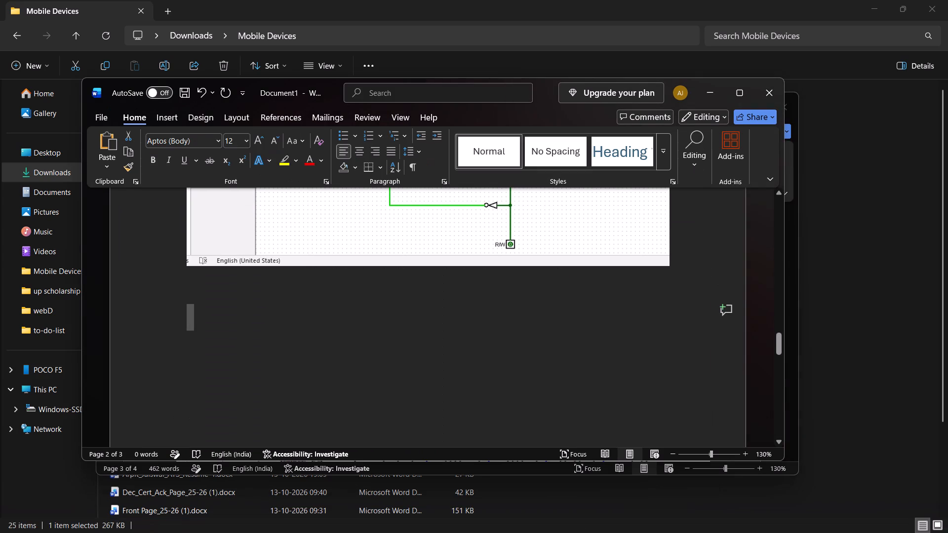
{"action": "key", "text": "ctrl+v"}
Maximize Document1 and examine how the collected figures are laid out across all its pages.
{"action": "scroll", "coordinate": [461, 411], "scroll_direction": "up", "scroll_amount": 8}
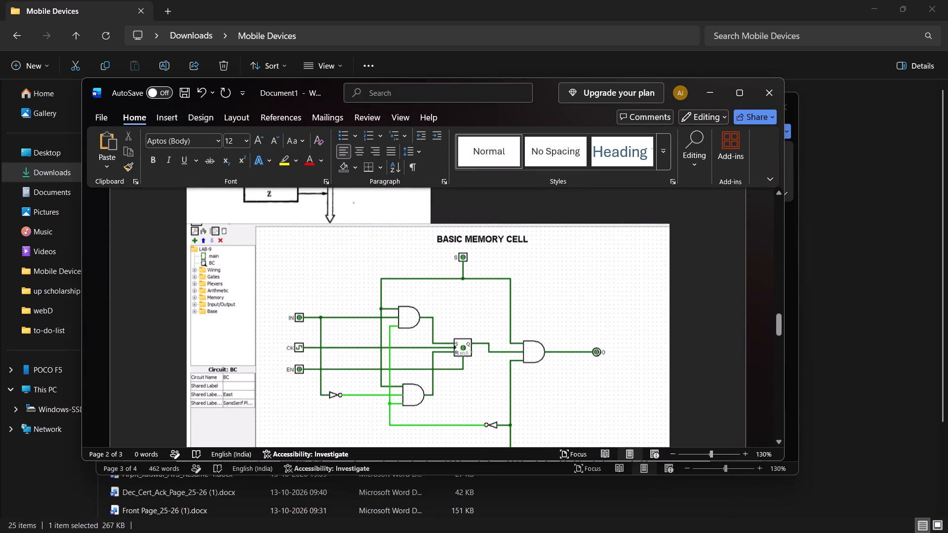
{"action": "left_click", "coordinate": [747, 96]}
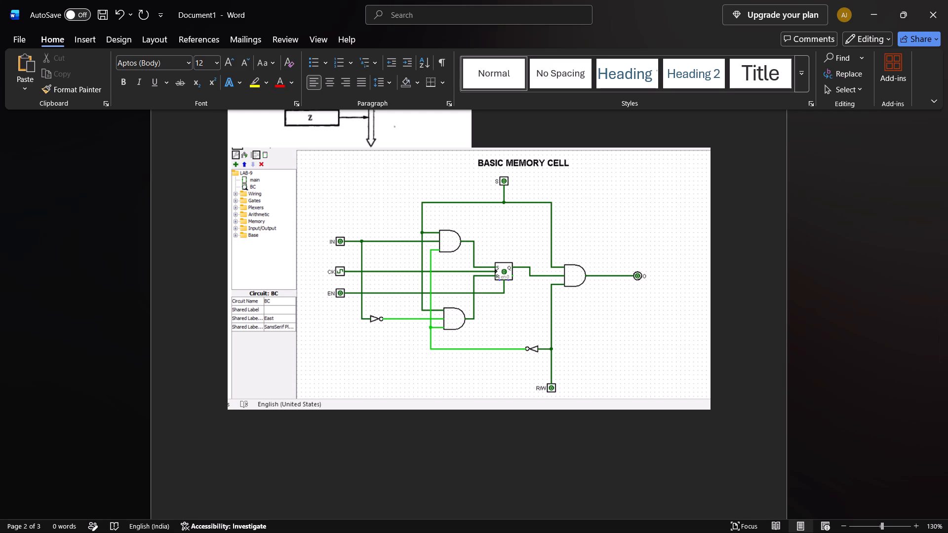
{"action": "scroll", "coordinate": [305, 199], "scroll_direction": "down", "scroll_amount": 5, "text": "ctrl"}
{"action": "scroll", "coordinate": [559, 258], "scroll_direction": "down", "scroll_amount": 1}
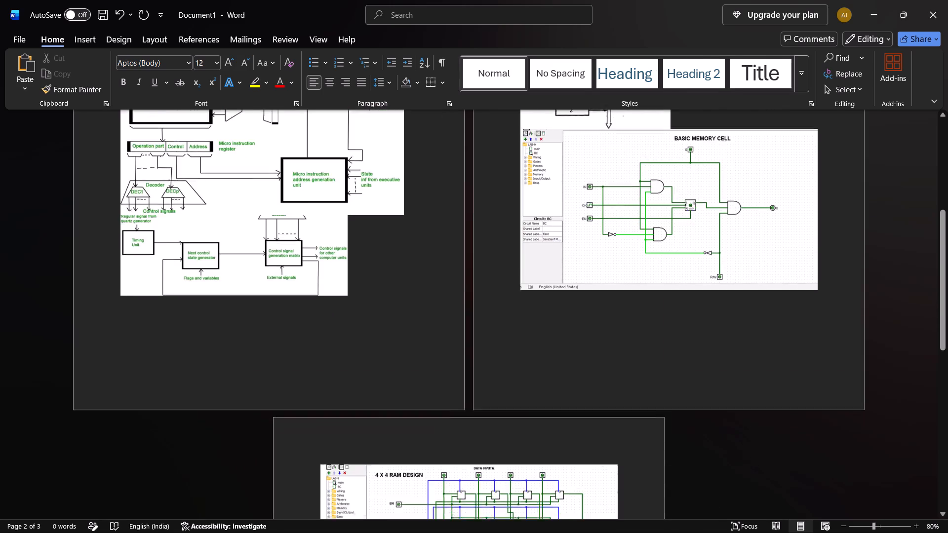
{"action": "scroll", "coordinate": [559, 259], "scroll_direction": "down", "scroll_amount": 2}
{"action": "scroll", "coordinate": [508, 269], "scroll_direction": "down", "scroll_amount": 4}
{"action": "scroll", "coordinate": [501, 272], "scroll_direction": "up", "scroll_amount": 8}
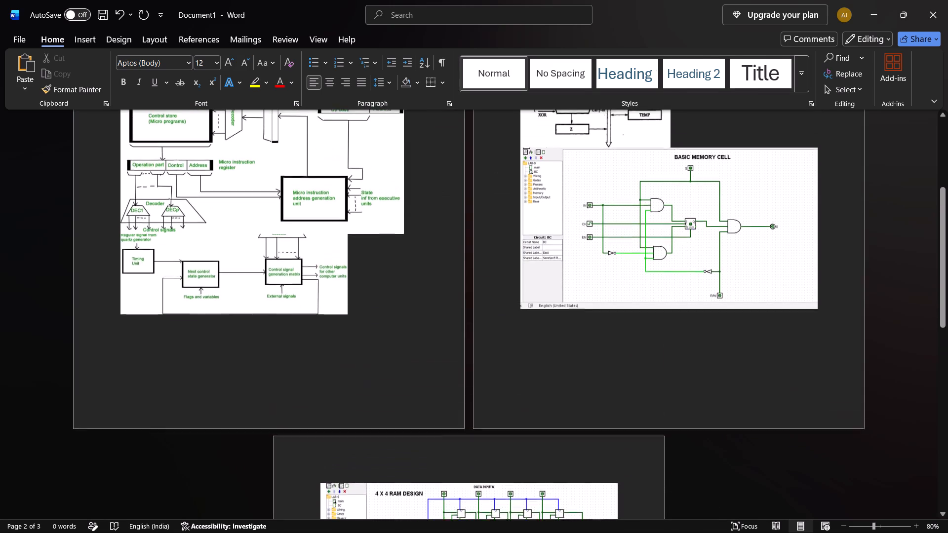
{"action": "scroll", "coordinate": [503, 272], "scroll_direction": "up", "scroll_amount": 6}
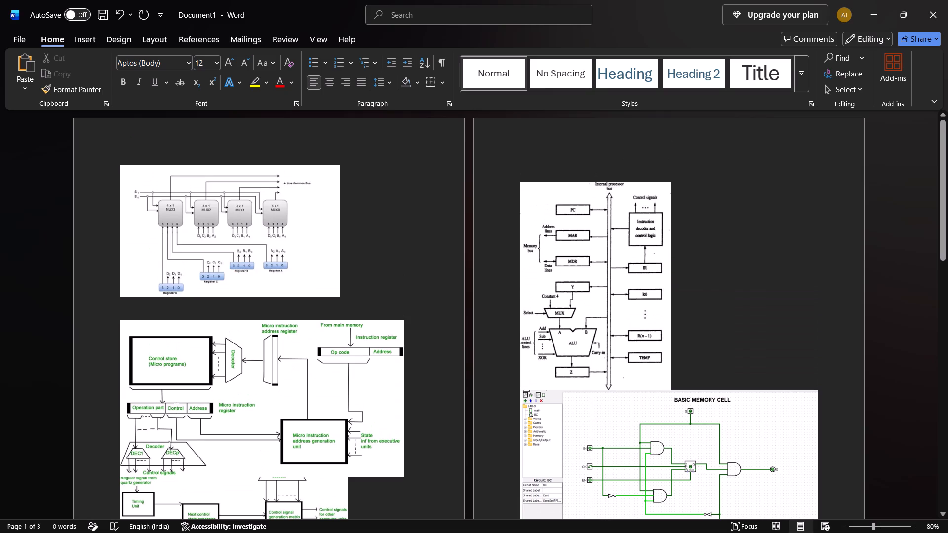
{"action": "scroll", "coordinate": [504, 250], "scroll_direction": "down", "scroll_amount": 5}
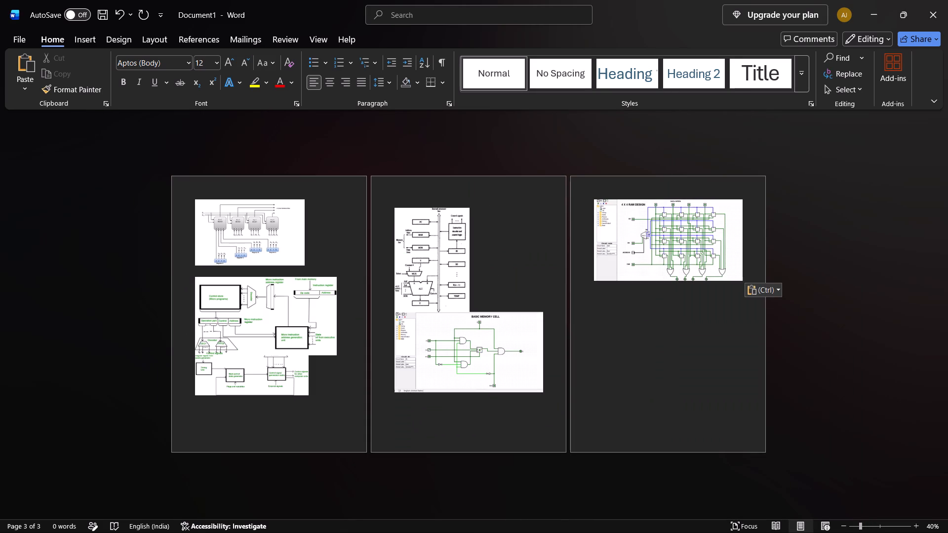
{"action": "scroll", "coordinate": [474, 243], "scroll_direction": "up", "scroll_amount": 3}
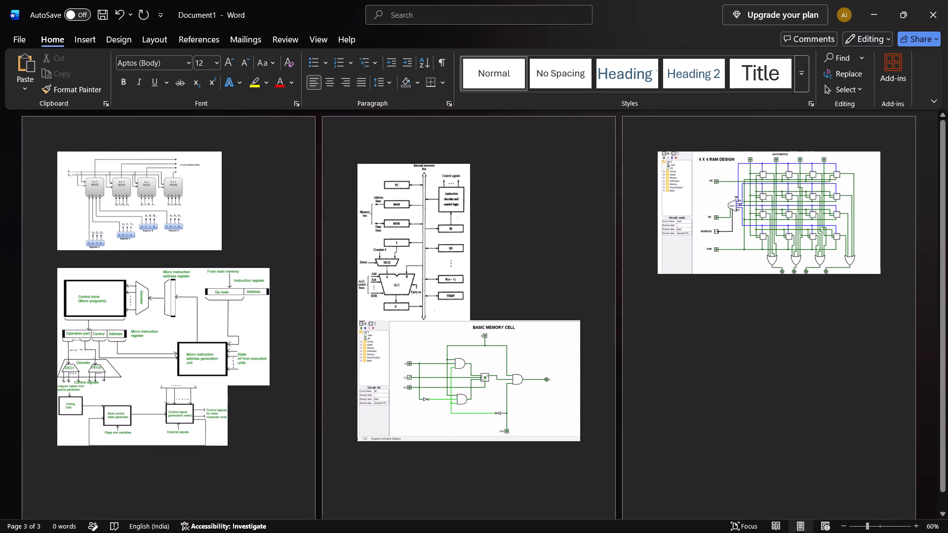
Set Document1's page margins to the Narrow preset, 1.27 cm on all sides.
{"action": "left_click", "coordinate": [158, 39]}
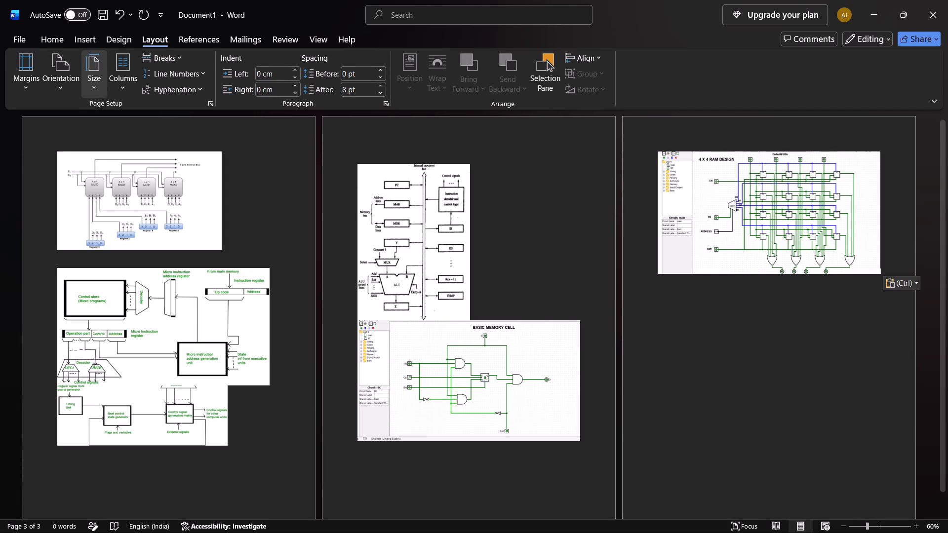
{"action": "left_click", "coordinate": [30, 79]}
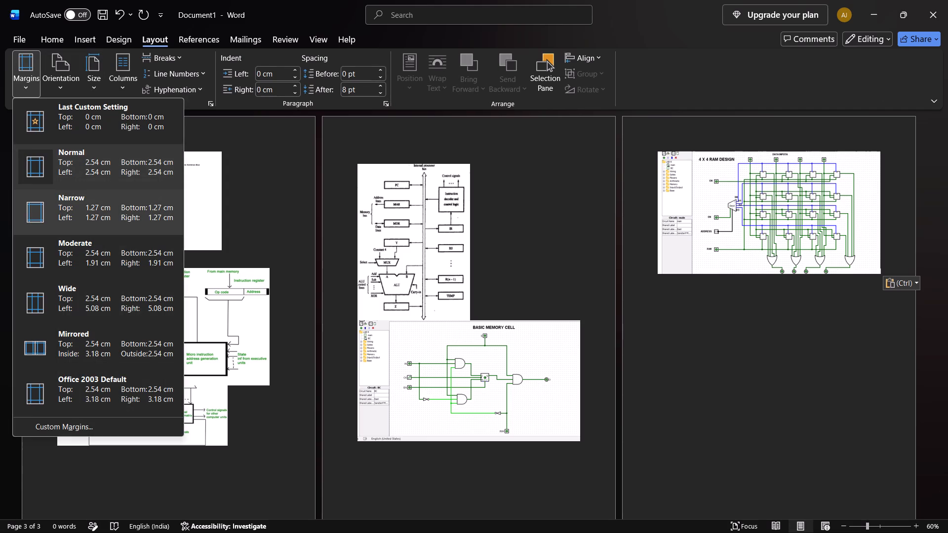
{"action": "left_click", "coordinate": [85, 212]}
Change Document1's page orientation to Landscape.
{"action": "left_click", "coordinate": [73, 80]}
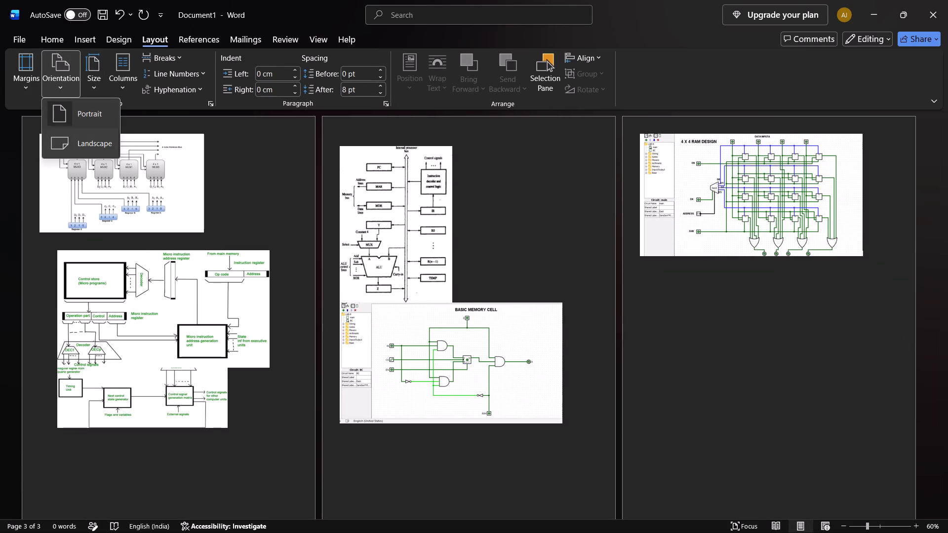
{"action": "left_click", "coordinate": [100, 134]}
{"action": "scroll", "coordinate": [263, 185], "scroll_direction": "up", "scroll_amount": 5}
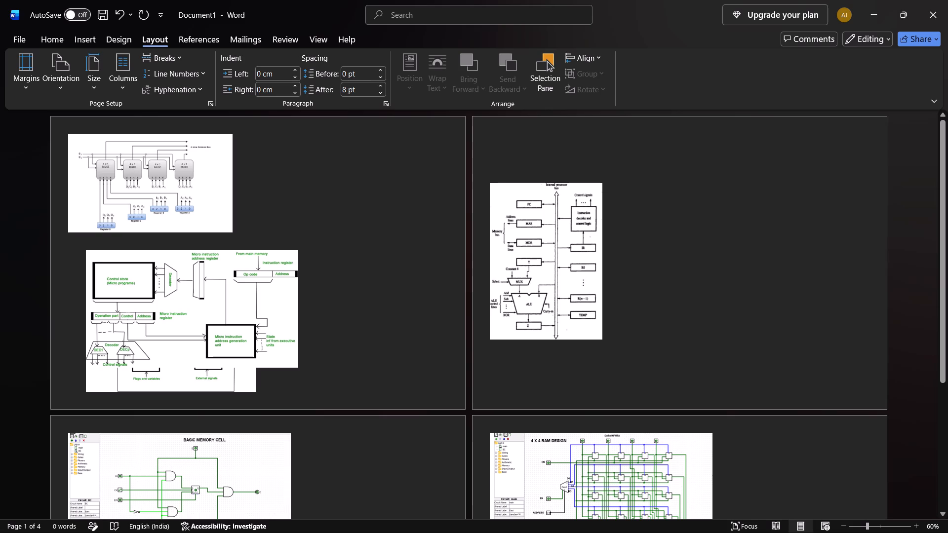
Move the microprogrammed control diagram off the timing unit diagram to the lower right part of page 1.
{"action": "left_click_drag", "start_coordinate": [190, 298], "coordinate": [297, 270]}
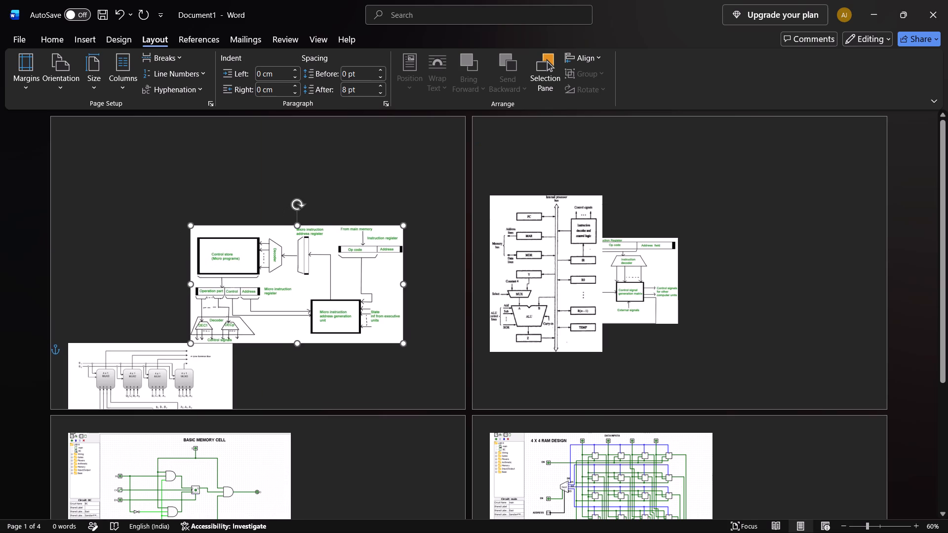
{"action": "left_click_drag", "start_coordinate": [297, 270], "coordinate": [391, 333]}
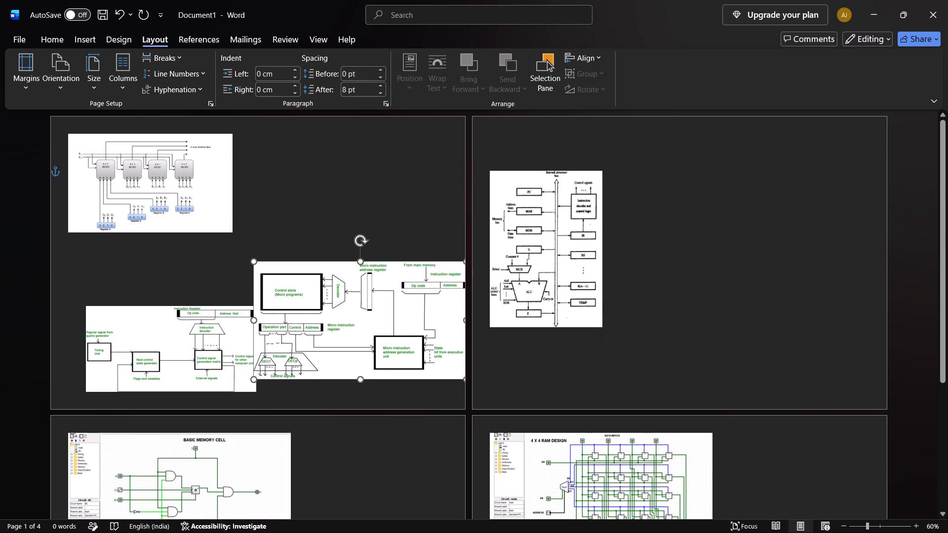
{"action": "left_click_drag", "start_coordinate": [391, 333], "coordinate": [393, 327]}
Move the timing unit and control signal diagram up to just below the multiplexer bus figure on page 1.
{"action": "left_click_drag", "start_coordinate": [169, 331], "coordinate": [155, 290]}
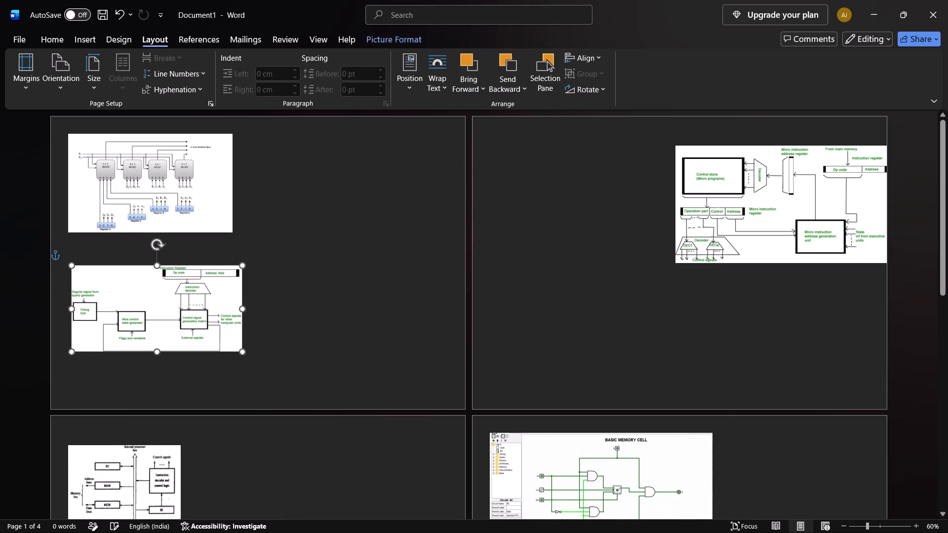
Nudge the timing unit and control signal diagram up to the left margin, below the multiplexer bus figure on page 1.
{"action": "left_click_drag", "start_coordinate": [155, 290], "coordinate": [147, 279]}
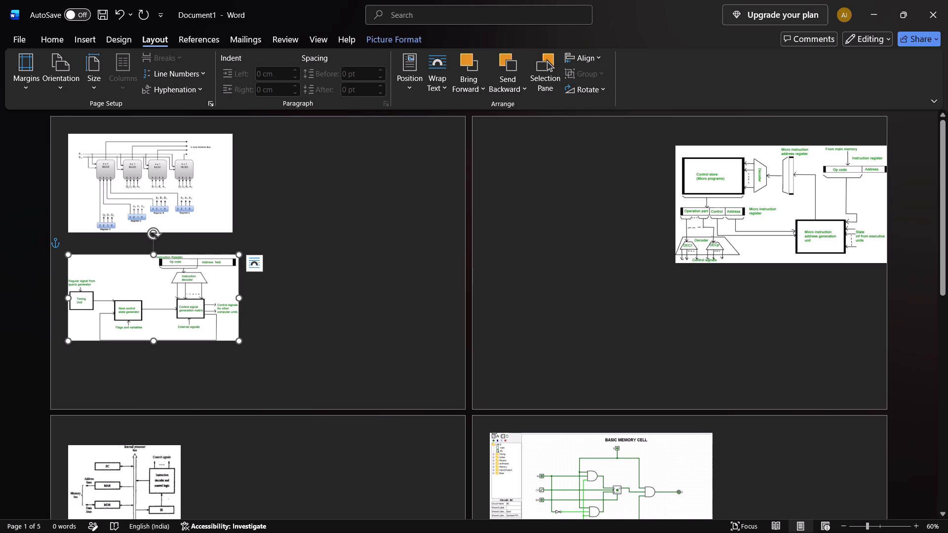
Shrink the microprogrammed control diagram on page 2 proportionally from its lower-left corner.
{"action": "left_click", "coordinate": [728, 217]}
{"action": "left_click_drag", "start_coordinate": [677, 262], "coordinate": [709, 243]}
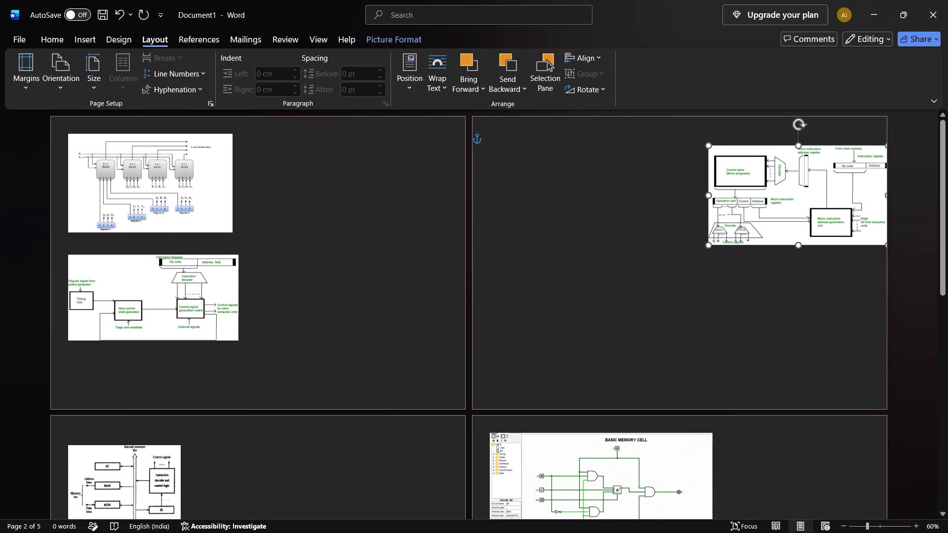
{"action": "left_click_drag", "start_coordinate": [709, 243], "coordinate": [710, 240]}
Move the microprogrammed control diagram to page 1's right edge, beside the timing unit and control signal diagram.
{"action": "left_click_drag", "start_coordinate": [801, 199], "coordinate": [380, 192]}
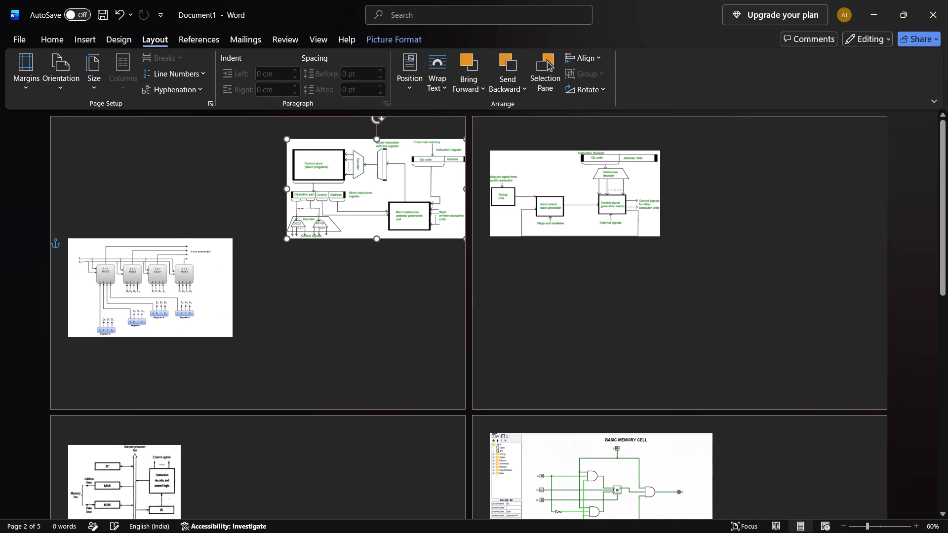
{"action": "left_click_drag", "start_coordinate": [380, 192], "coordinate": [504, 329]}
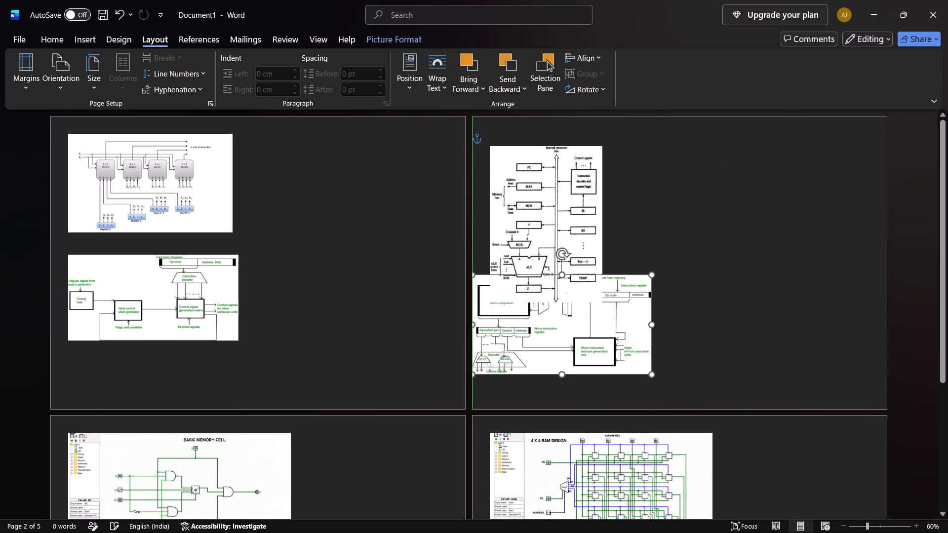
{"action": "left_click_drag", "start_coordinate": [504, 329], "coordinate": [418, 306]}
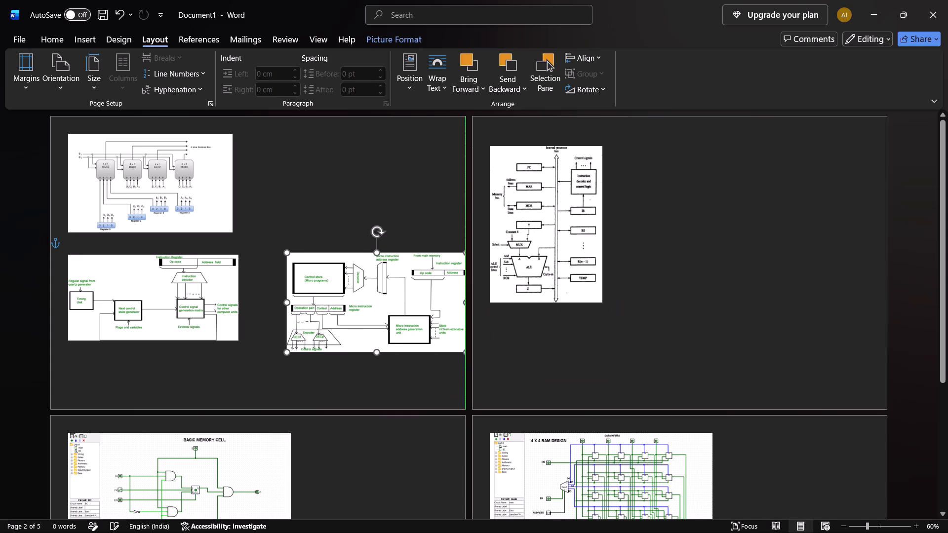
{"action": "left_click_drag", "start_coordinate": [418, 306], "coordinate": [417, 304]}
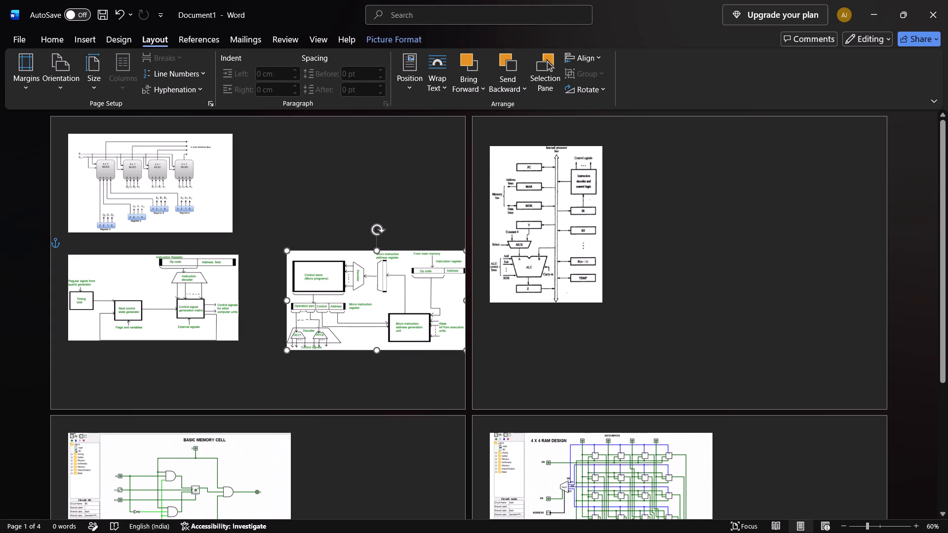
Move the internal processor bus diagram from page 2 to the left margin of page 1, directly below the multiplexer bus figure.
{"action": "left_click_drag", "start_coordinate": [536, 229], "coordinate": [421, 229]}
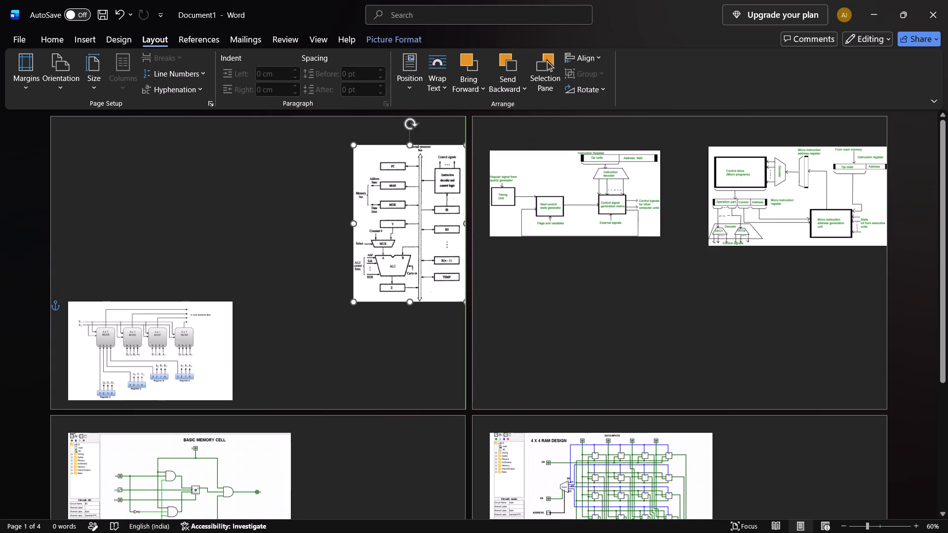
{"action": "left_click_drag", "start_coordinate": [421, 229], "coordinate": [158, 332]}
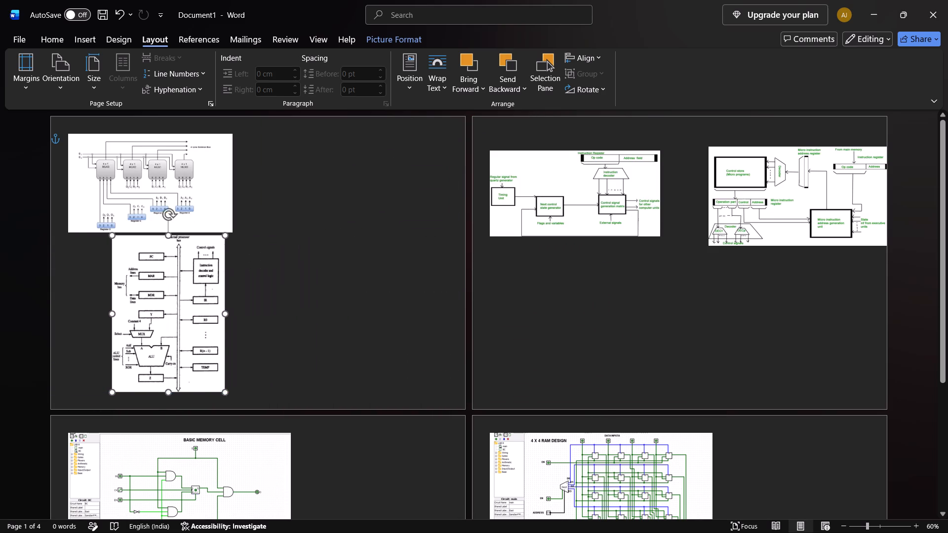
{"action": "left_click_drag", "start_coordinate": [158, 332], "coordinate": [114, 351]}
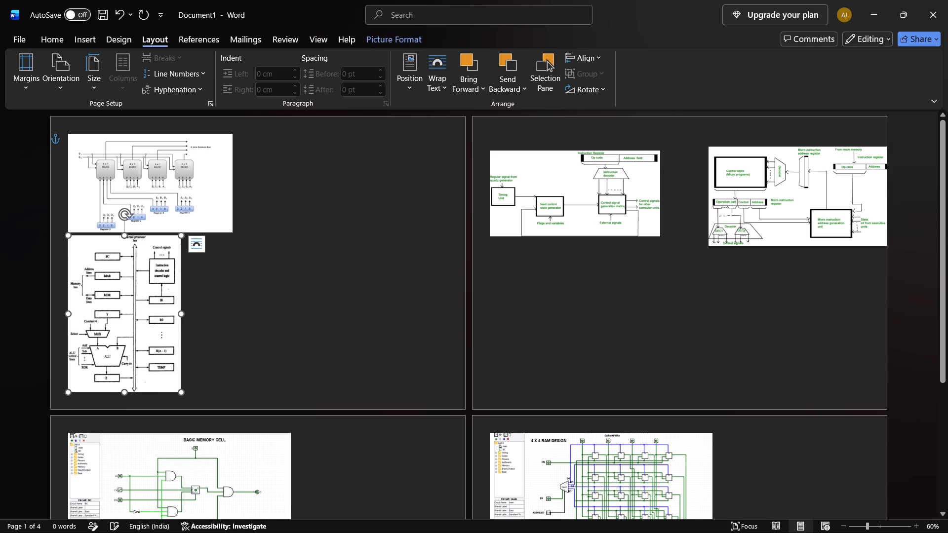
Move the timing unit and control signal diagram from page 2 to the upper right part of page 1.
{"action": "left_click_drag", "start_coordinate": [603, 188], "coordinate": [345, 294]}
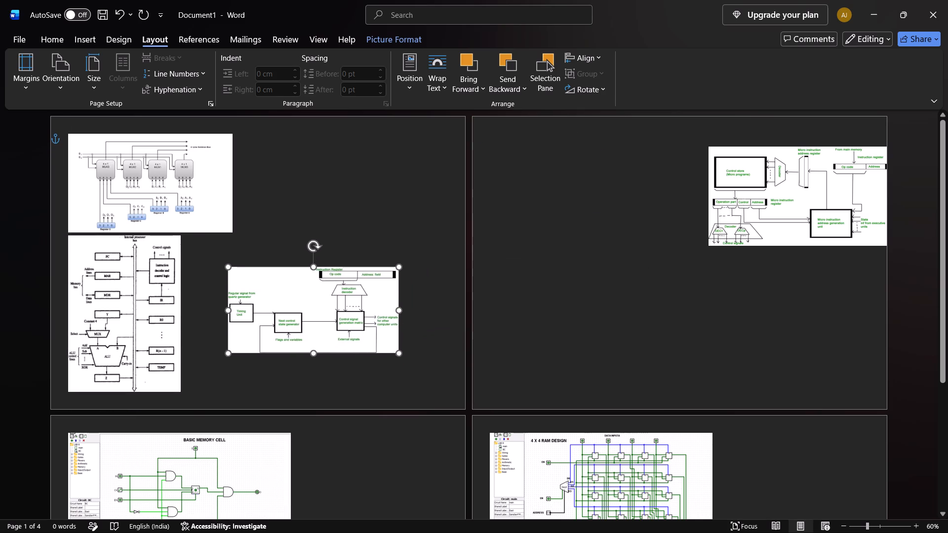
{"action": "left_click_drag", "start_coordinate": [345, 294], "coordinate": [501, 248]}
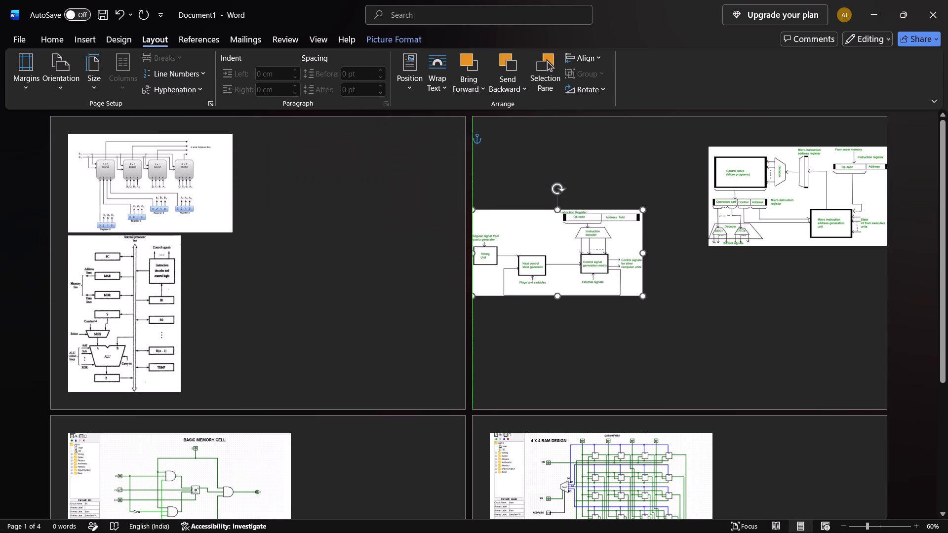
{"action": "left_click_drag", "start_coordinate": [501, 248], "coordinate": [325, 282]}
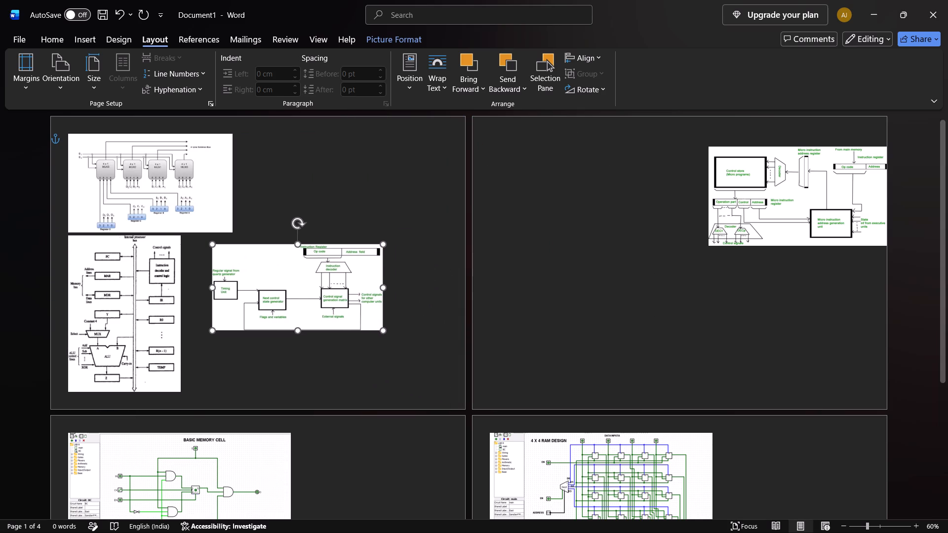
{"action": "left_click_drag", "start_coordinate": [325, 282], "coordinate": [412, 215]}
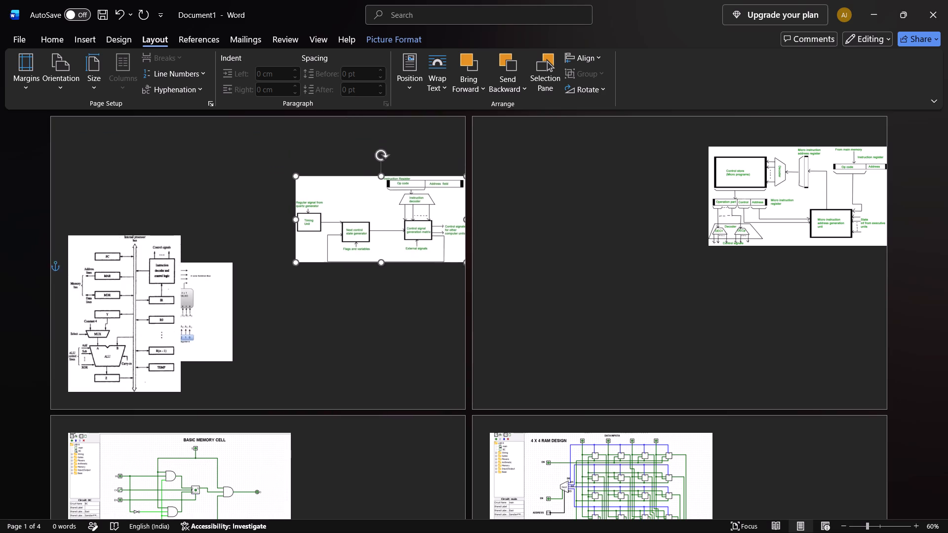
{"action": "left_click_drag", "start_coordinate": [412, 215], "coordinate": [386, 305]}
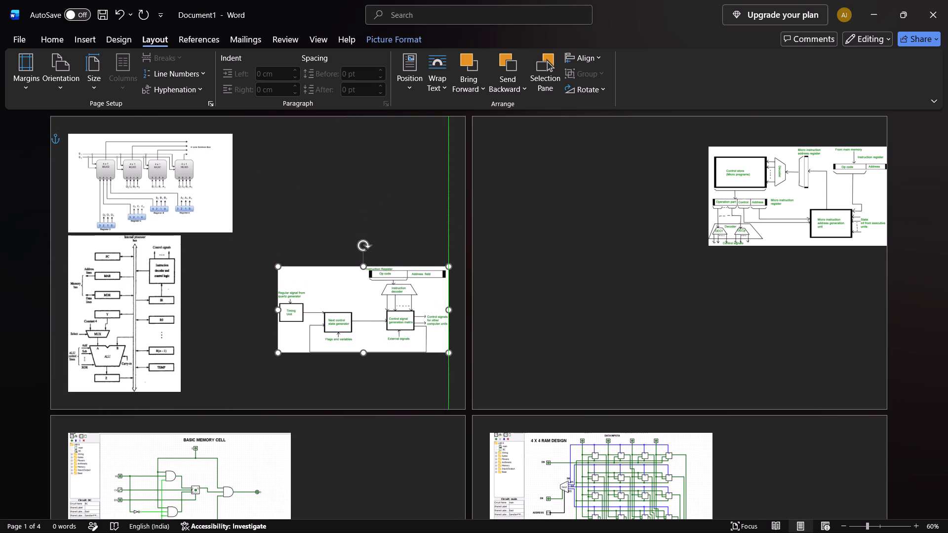
{"action": "left_click_drag", "start_coordinate": [386, 305], "coordinate": [413, 203]}
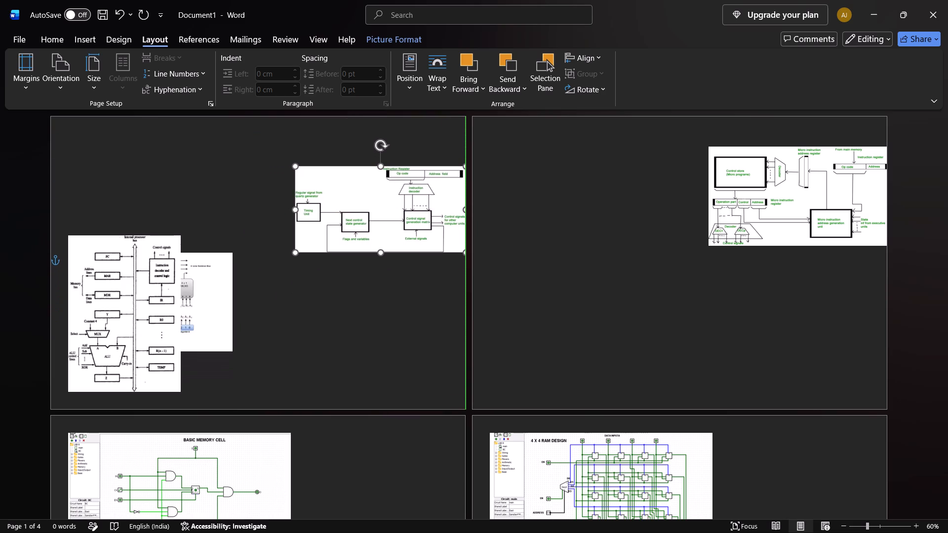
{"action": "left_click_drag", "start_coordinate": [413, 203], "coordinate": [401, 147]}
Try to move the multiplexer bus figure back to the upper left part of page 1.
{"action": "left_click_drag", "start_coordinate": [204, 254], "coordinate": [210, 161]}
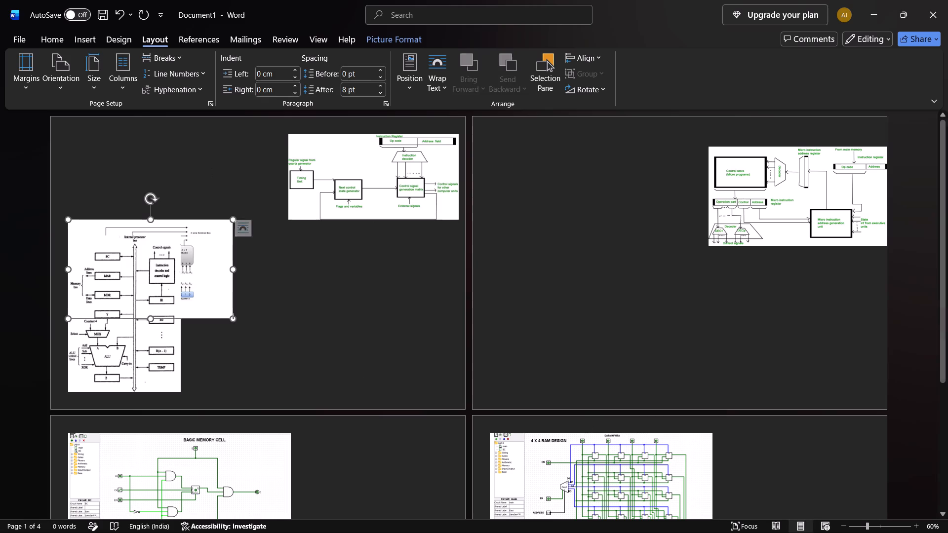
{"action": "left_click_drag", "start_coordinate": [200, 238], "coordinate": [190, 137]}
Move the internal processor bus diagram to the right half of page 1, just below the timing unit diagram.
{"action": "left_click_drag", "start_coordinate": [134, 278], "coordinate": [318, 268]}
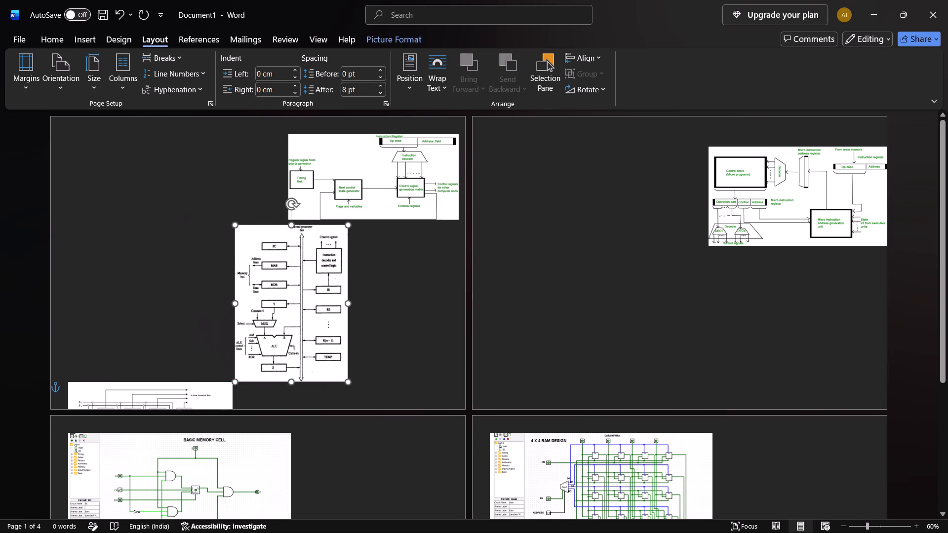
{"action": "left_click_drag", "start_coordinate": [318, 268], "coordinate": [394, 273]}
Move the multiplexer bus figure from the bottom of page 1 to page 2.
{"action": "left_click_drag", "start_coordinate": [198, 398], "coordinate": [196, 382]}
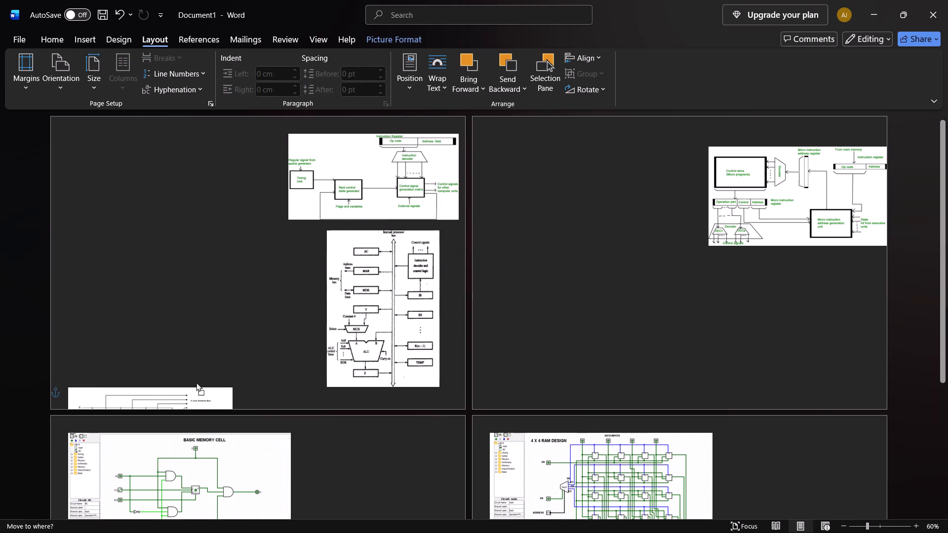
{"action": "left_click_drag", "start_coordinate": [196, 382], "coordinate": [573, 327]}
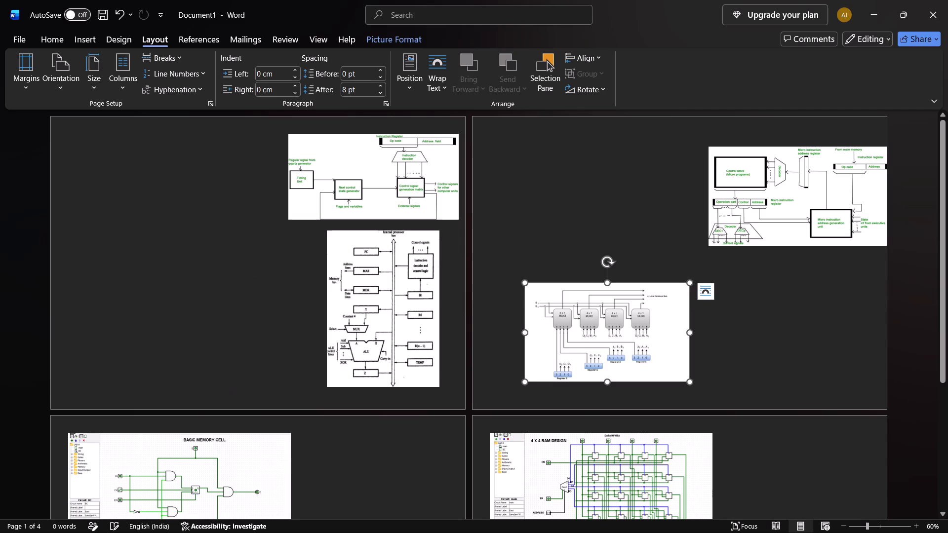
Move the microprogrammed control diagram from page 2 to the upper left part of page 1, aligned with the page margins.
{"action": "left_click_drag", "start_coordinate": [775, 210], "coordinate": [116, 176]}
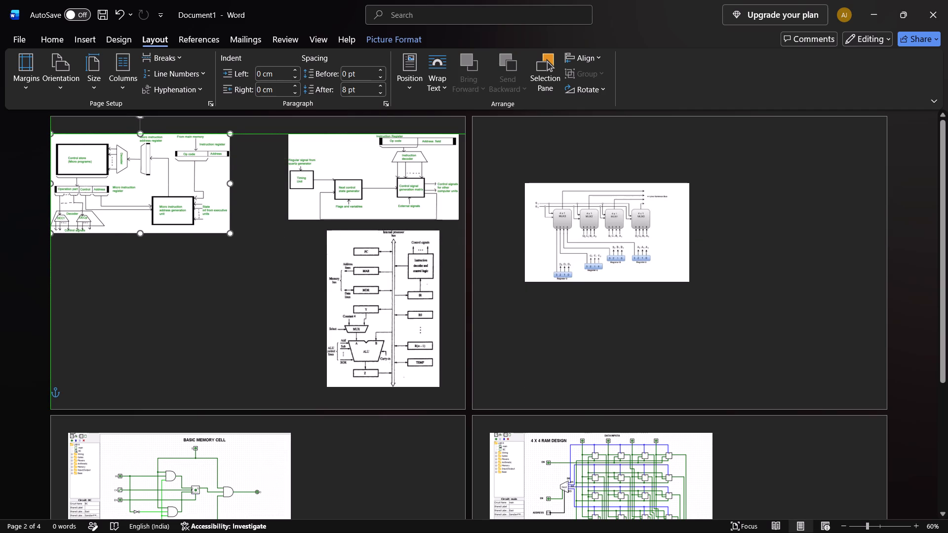
{"action": "left_click_drag", "start_coordinate": [116, 176], "coordinate": [145, 176]}
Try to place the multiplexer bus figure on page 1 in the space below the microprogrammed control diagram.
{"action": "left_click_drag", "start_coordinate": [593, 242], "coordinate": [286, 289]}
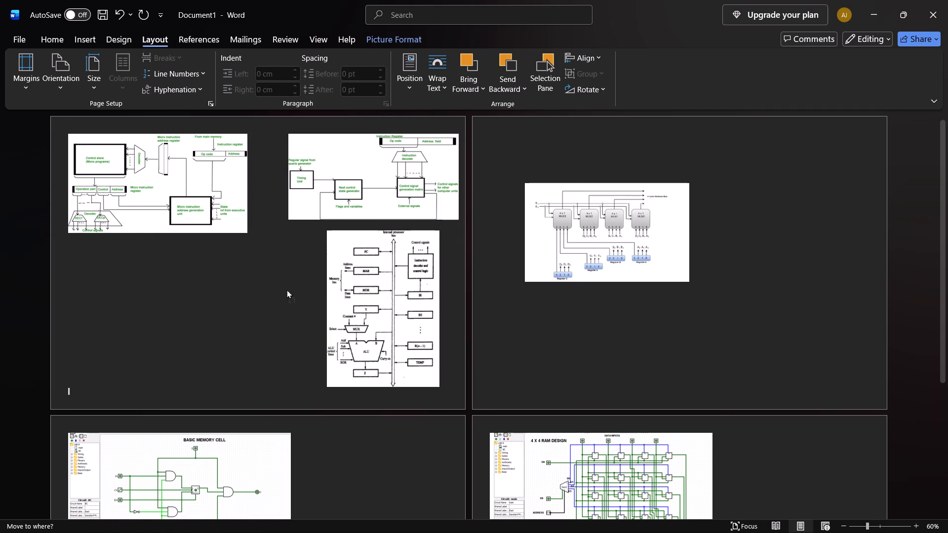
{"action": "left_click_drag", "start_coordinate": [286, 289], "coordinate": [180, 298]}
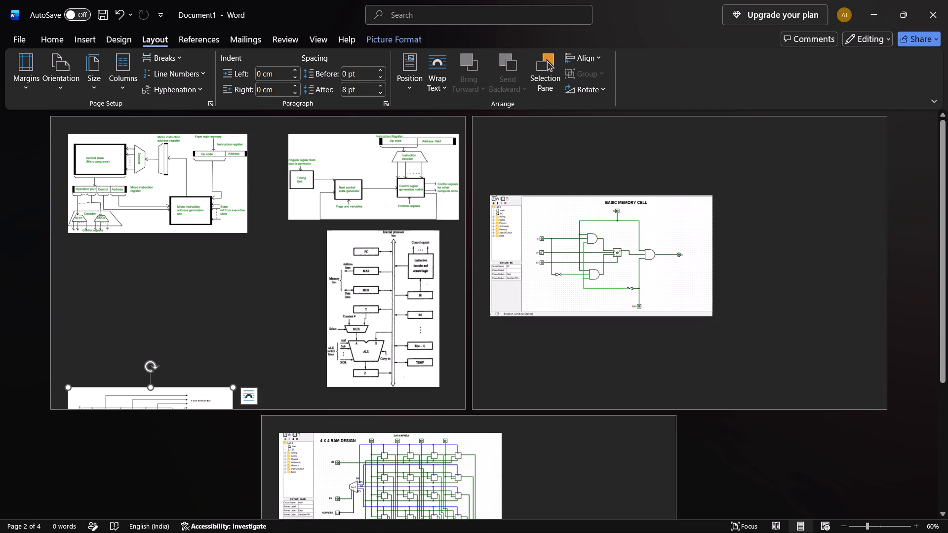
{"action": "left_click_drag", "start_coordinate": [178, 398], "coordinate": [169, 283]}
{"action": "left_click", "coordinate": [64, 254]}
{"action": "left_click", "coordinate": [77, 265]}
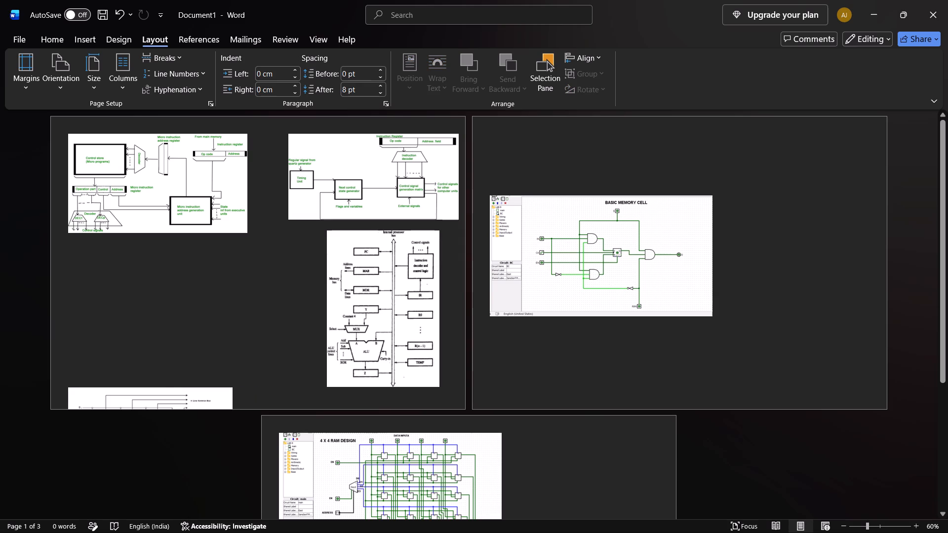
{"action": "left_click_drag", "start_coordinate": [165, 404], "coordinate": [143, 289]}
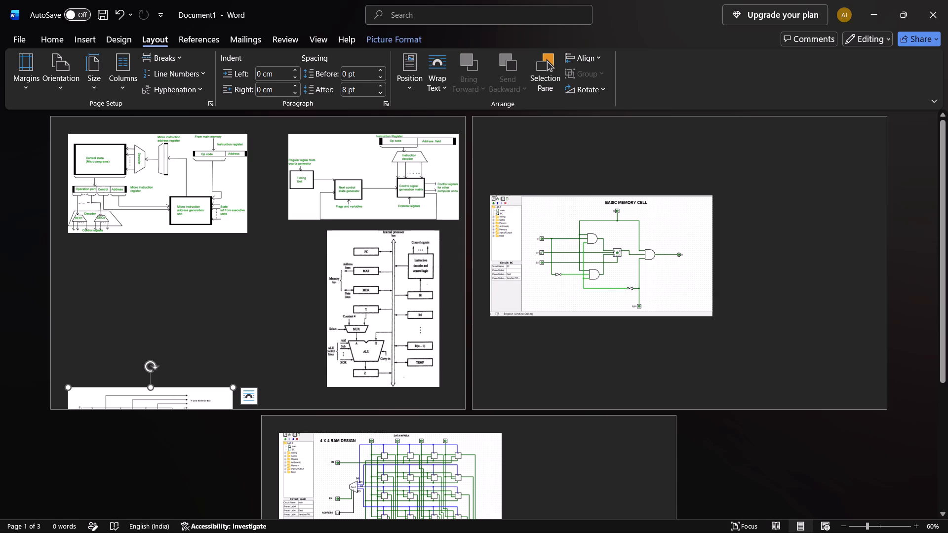
Shrink the Basic Memory Cell figure on page 2 proportionally and move it up toward the top left of the page.
{"action": "scroll", "coordinate": [620, 272], "scroll_direction": "down", "scroll_amount": 2}
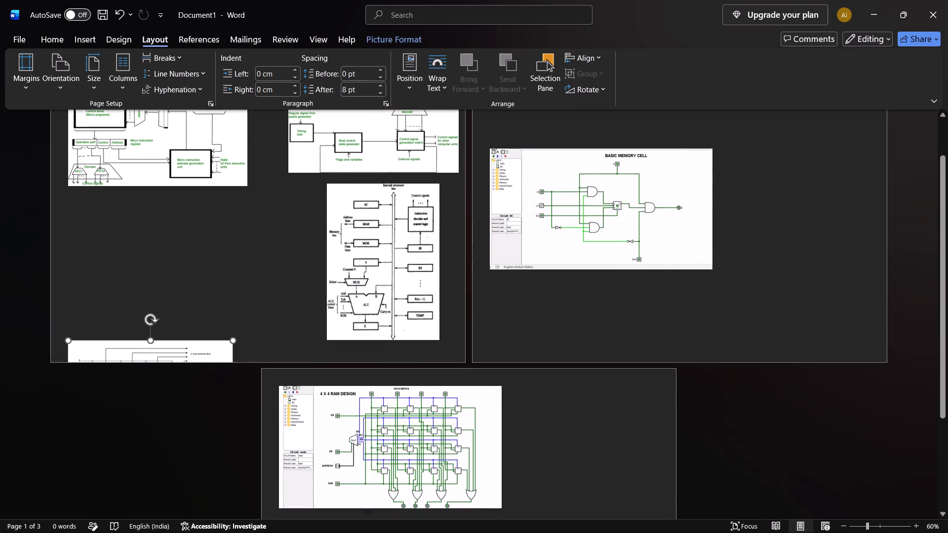
{"action": "scroll", "coordinate": [620, 272], "scroll_direction": "down", "scroll_amount": 9}
{"action": "scroll", "coordinate": [620, 272], "scroll_direction": "up", "scroll_amount": 6}
{"action": "left_click", "coordinate": [591, 260]}
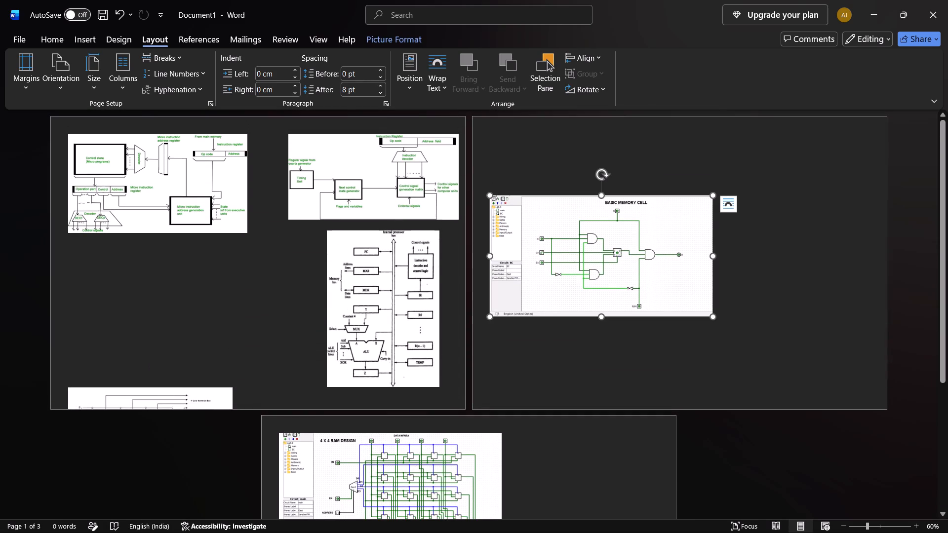
{"action": "left_click_drag", "start_coordinate": [712, 317], "coordinate": [622, 285]}
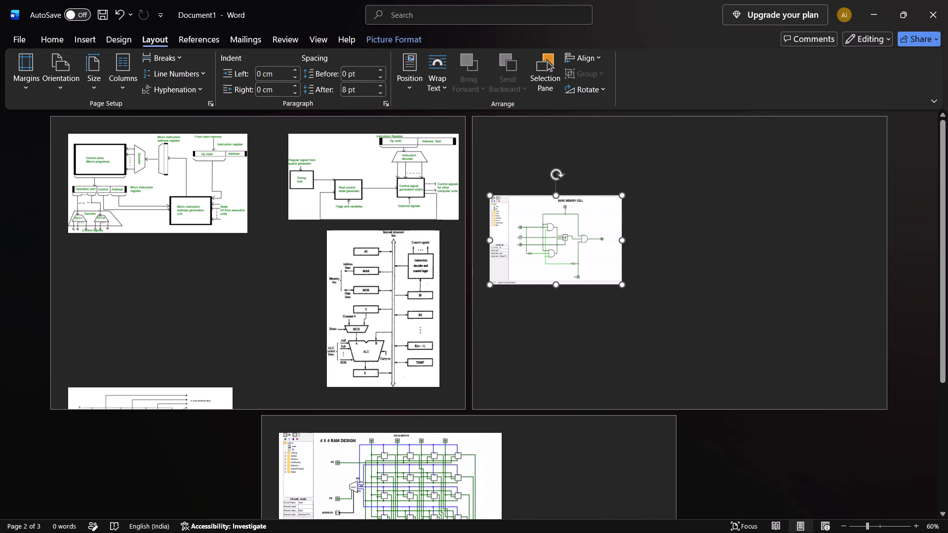
{"action": "left_click_drag", "start_coordinate": [622, 285], "coordinate": [632, 286]}
{"action": "left_click_drag", "start_coordinate": [540, 234], "coordinate": [516, 159]}
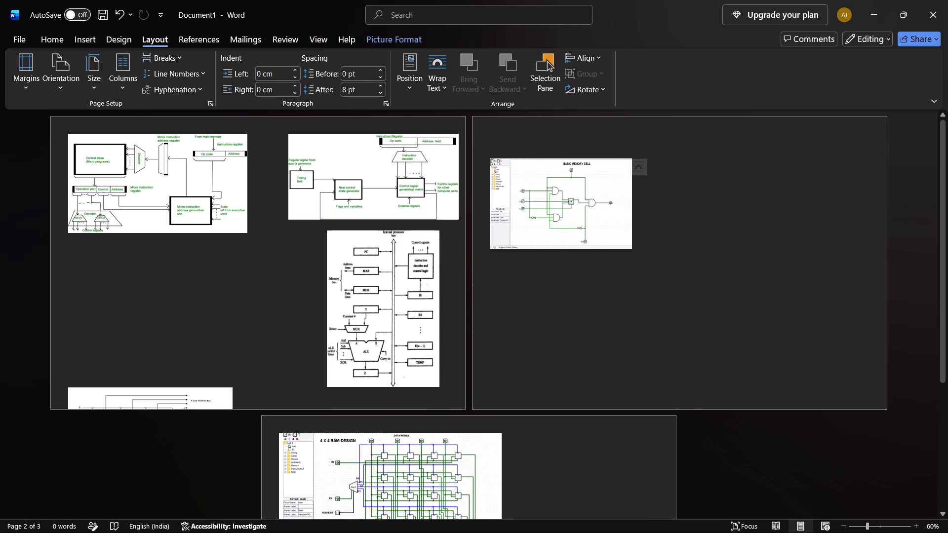
Move the multiplexer bus figure from the bottom of page 1 to just below the Basic Memory Cell figure on page 2.
{"action": "left_click_drag", "start_coordinate": [201, 396], "coordinate": [624, 268]}
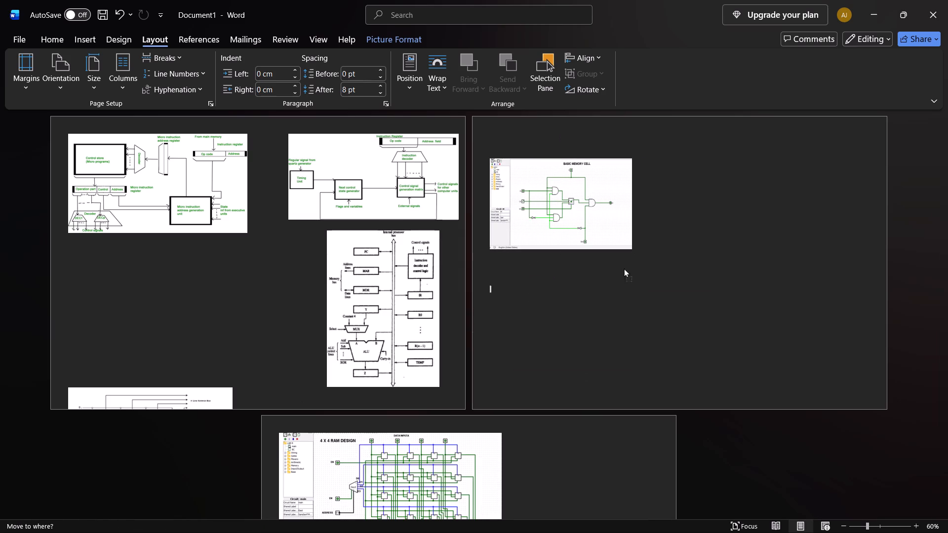
{"action": "left_click_drag", "start_coordinate": [624, 268], "coordinate": [631, 266]}
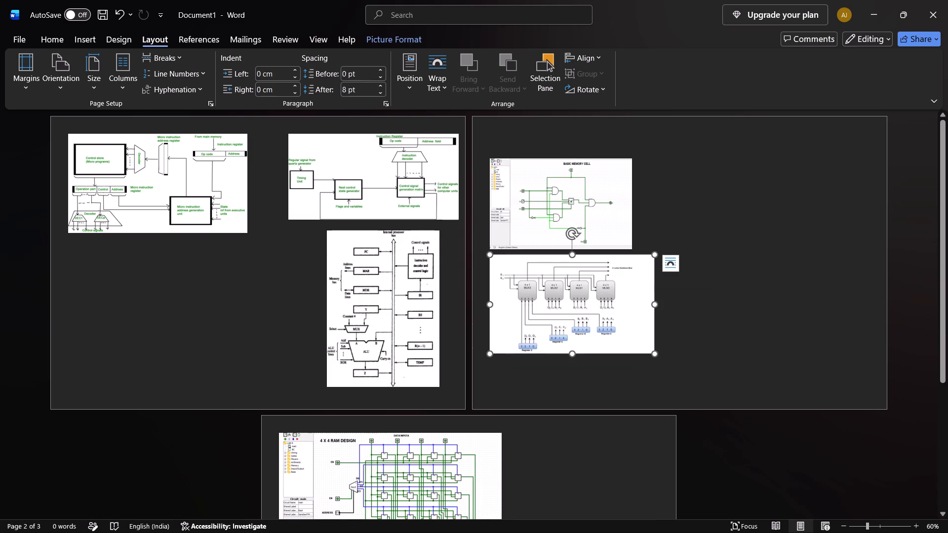
Move the 4 X 4 RAM Design figure from page 3 to page 2, directly beside the Basic Memory Cell figure.
{"action": "left_click_drag", "start_coordinate": [421, 477], "coordinate": [799, 220]}
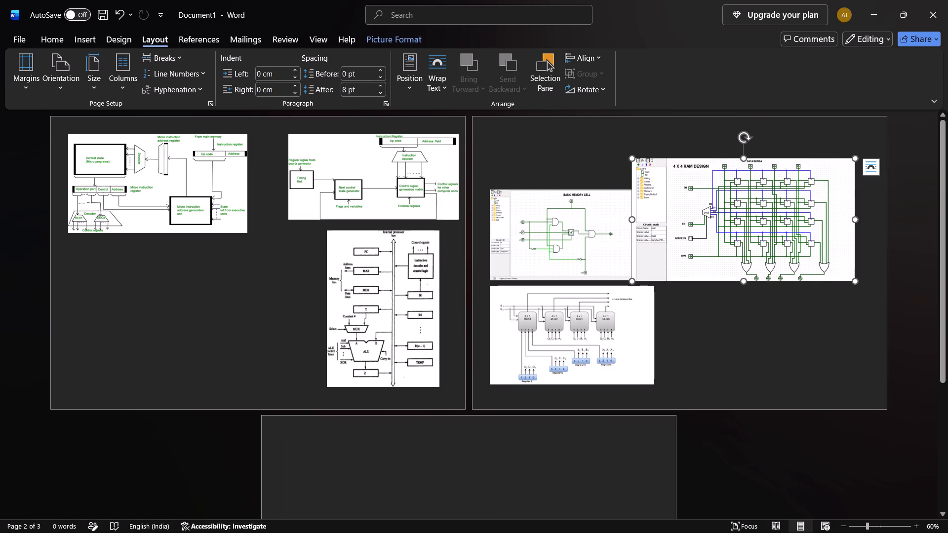
Insert twelve spaces between the Basic Memory Cell and 4 X 4 RAM Design figures, keeping both on the same line.
{"action": "key", "text": "space"}
{"action": "key", "text": "space"}
{"action": "key", "text": "space"}
{"action": "key", "text": "space"}
{"action": "key", "text": "space"}
{"action": "key", "text": "space"}
{"action": "key", "text": "space"}
{"action": "key", "text": "space"}
{"action": "key", "text": "space"}
{"action": "key", "text": "space"}
{"action": "key", "text": "space"}
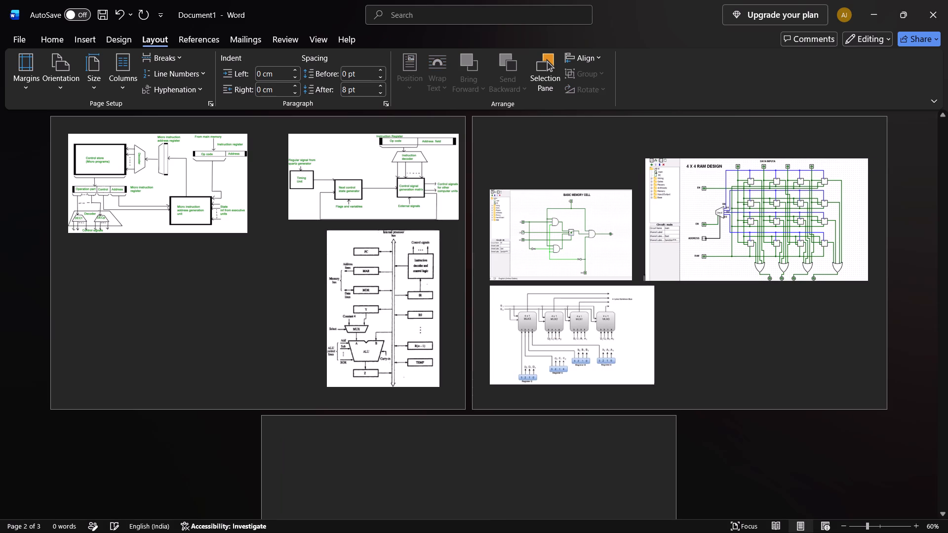
{"action": "key", "text": "space"}
{"action": "key", "text": "space"}
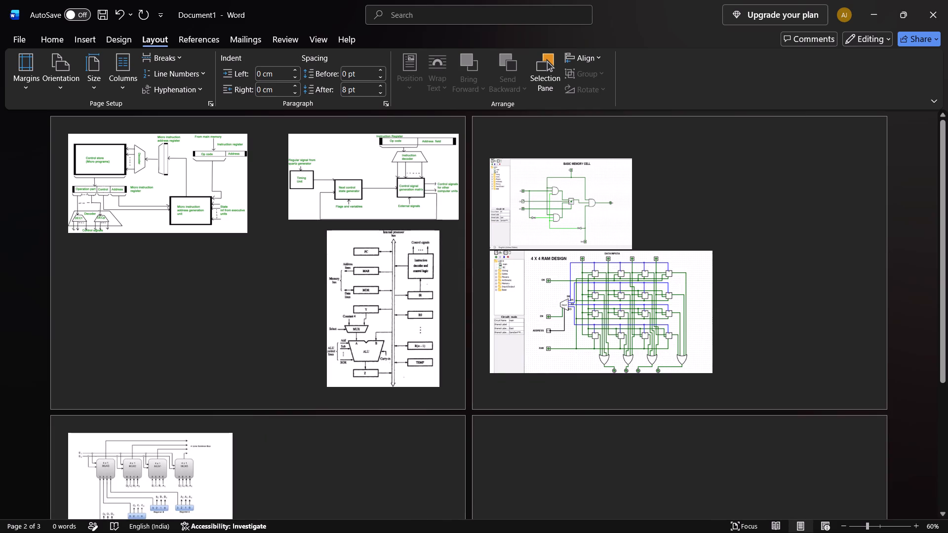
{"action": "key", "text": "BackSpace"}
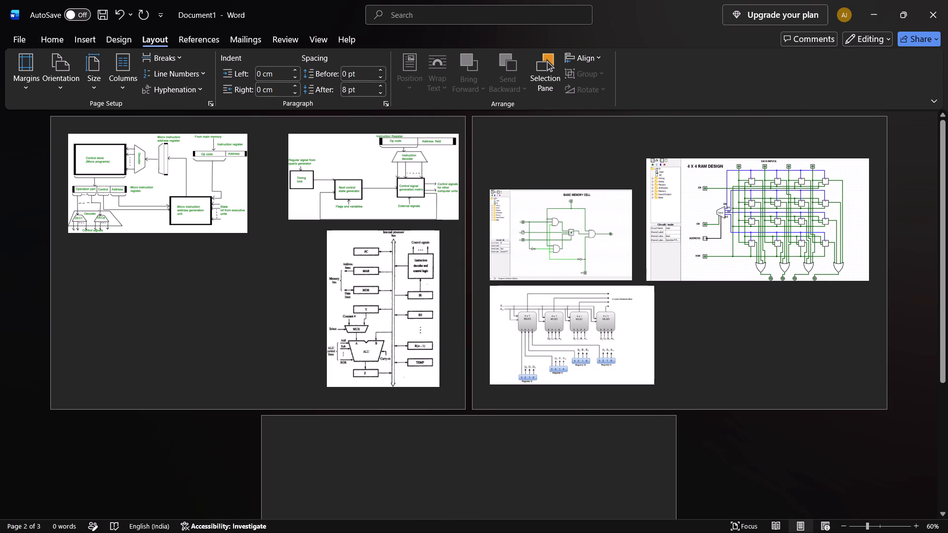
Stretch the Basic Memory Cell figure on page 2 upward to a height of about 6.88 cm.
{"action": "left_click", "coordinate": [575, 233]}
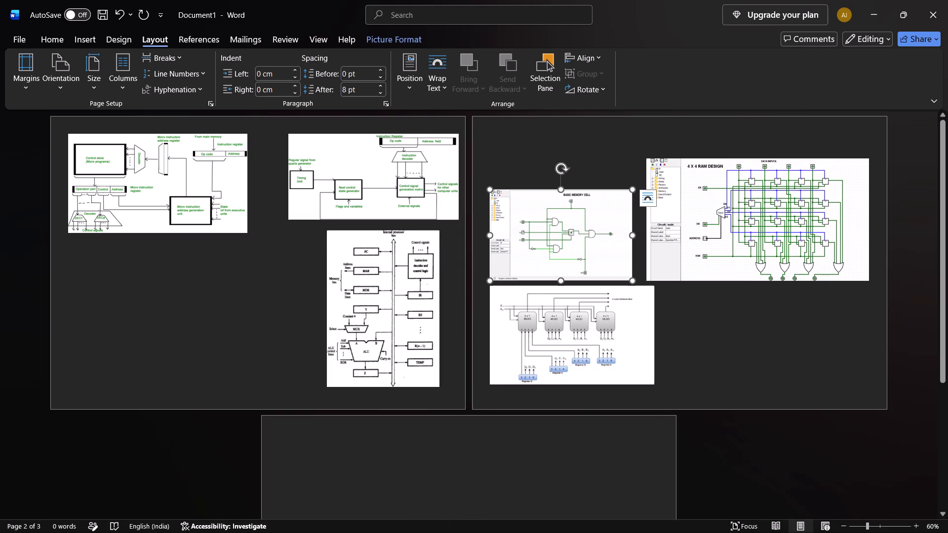
{"action": "left_click_drag", "start_coordinate": [561, 190], "coordinate": [562, 184]}
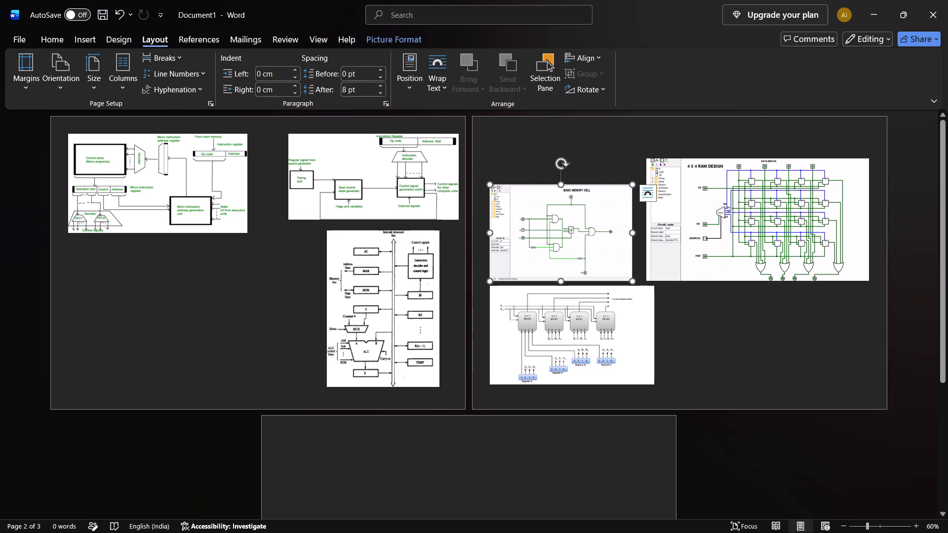
Enlarge the control store micro-instruction figure on page 1 slightly from its lower right corner.
{"action": "left_click", "coordinate": [237, 226]}
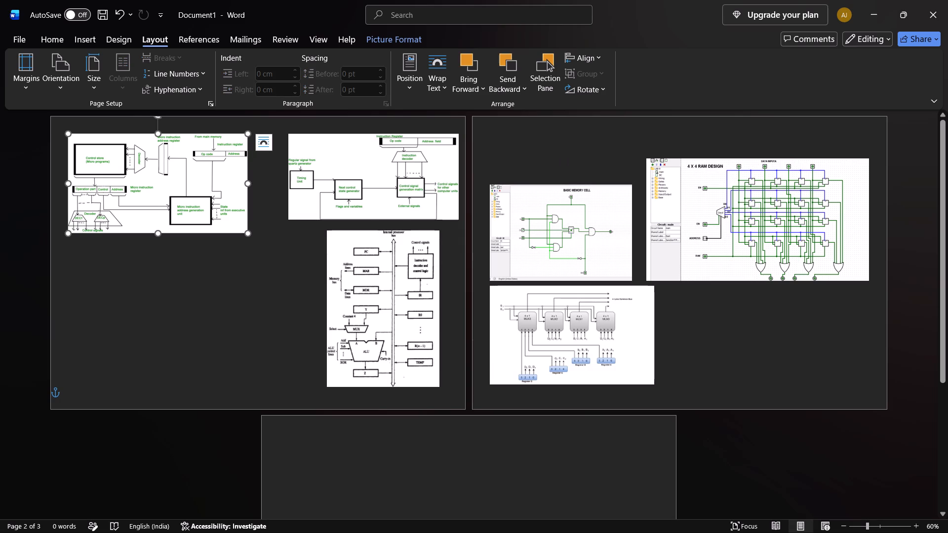
{"action": "left_click_drag", "start_coordinate": [250, 233], "coordinate": [257, 238]}
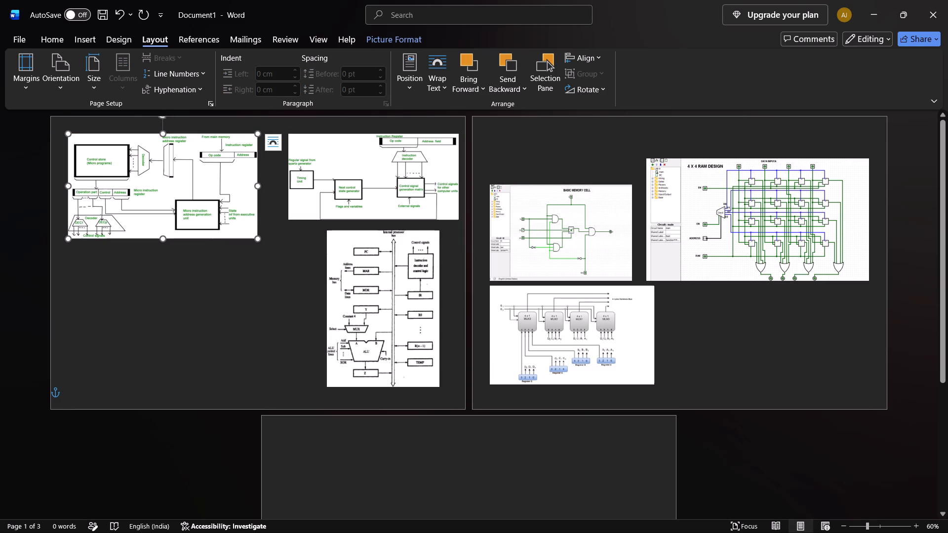
Shrink the internal processor bus figure on page 1 slightly from its upper left corner, leaving more room above it.
{"action": "left_click", "coordinate": [334, 245]}
{"action": "left_click_drag", "start_coordinate": [328, 231], "coordinate": [328, 244]}
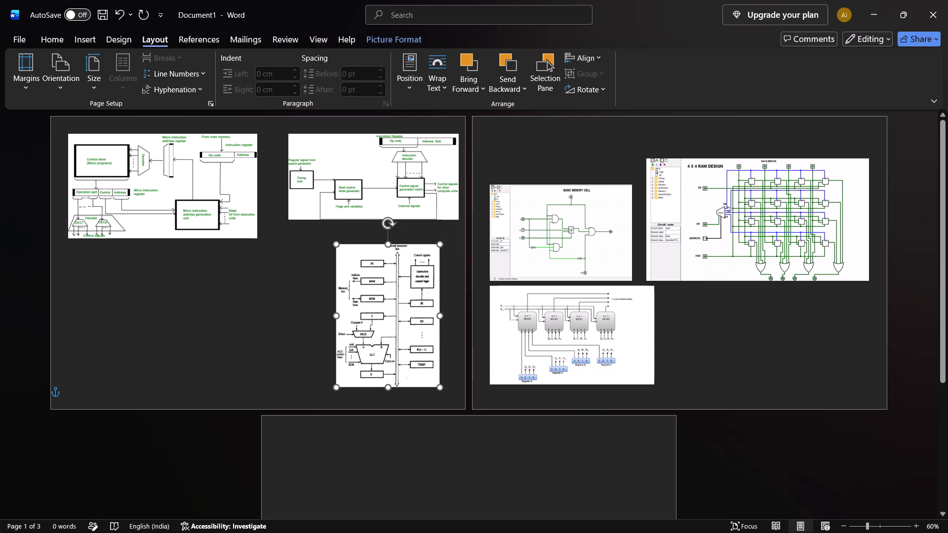
{"action": "left_click_drag", "start_coordinate": [328, 244], "coordinate": [325, 242]}
{"action": "left_click", "coordinate": [325, 242]}
Move the Basic Memory Cell figure up toward the top of page 2, onto a line above the 4 X 4 RAM Design figure.
{"action": "left_click", "coordinate": [572, 235]}
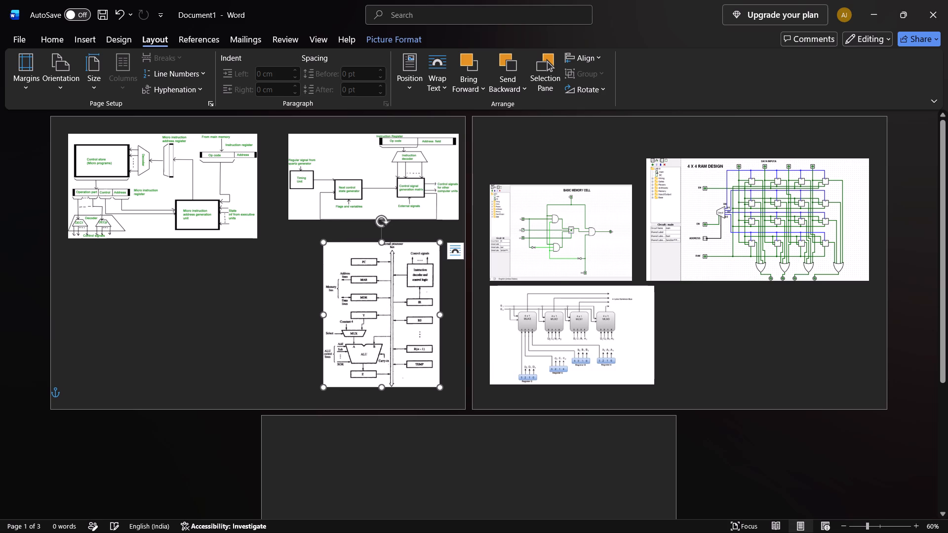
{"action": "left_click", "coordinate": [553, 215]}
{"action": "left_click_drag", "start_coordinate": [553, 216], "coordinate": [523, 146]}
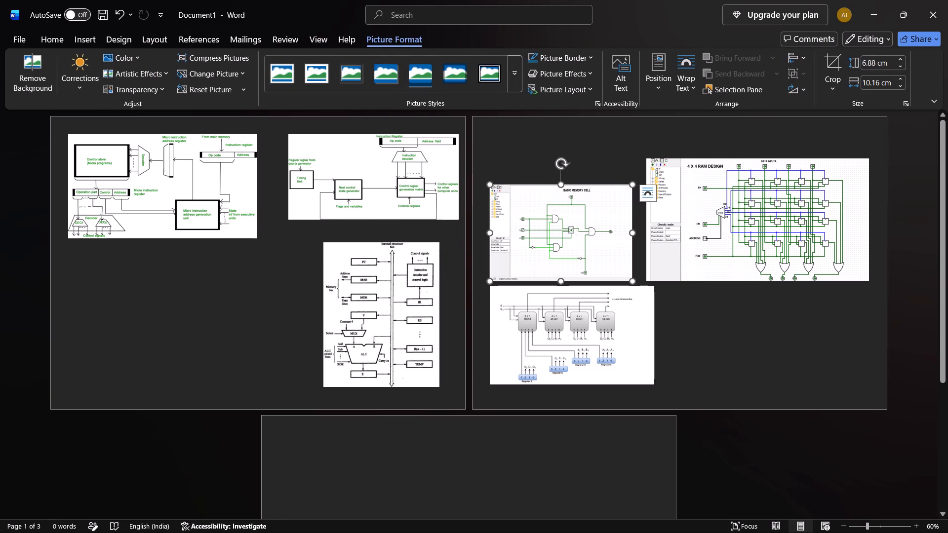
{"action": "left_click_drag", "start_coordinate": [528, 226], "coordinate": [513, 149]}
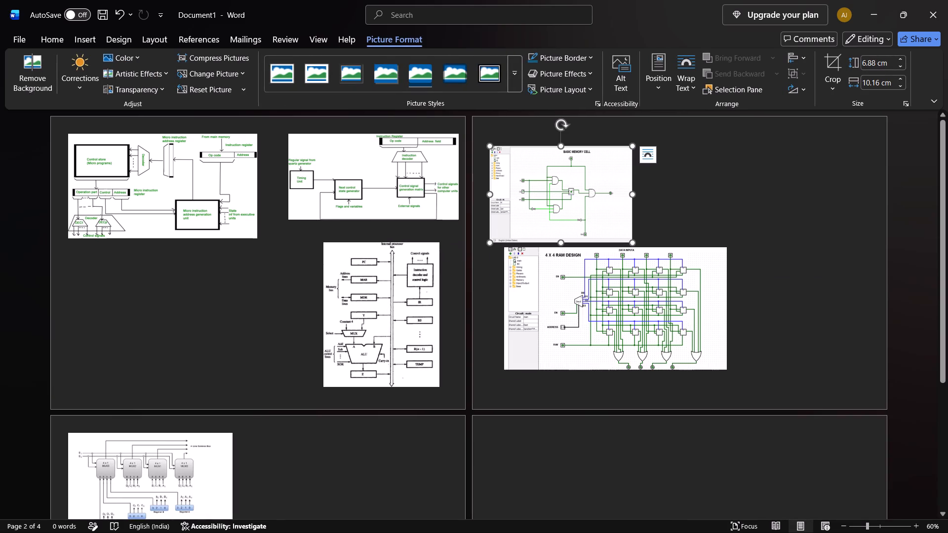
Shift the 4 X 4 RAM Design figure left under the Basic Memory Cell figure and narrow it to about 13.62 cm wide.
{"action": "left_click_drag", "start_coordinate": [609, 296], "coordinate": [494, 301]}
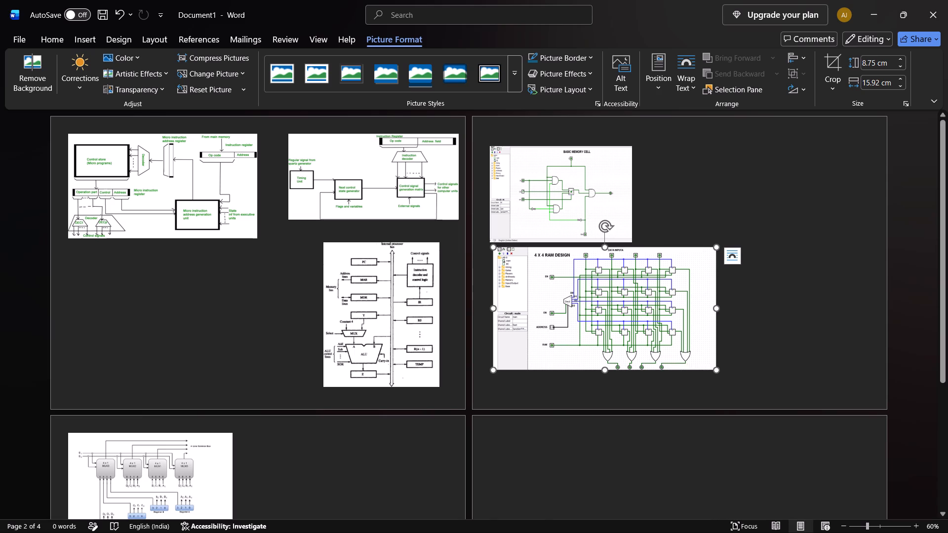
{"action": "left_click_drag", "start_coordinate": [716, 307], "coordinate": [682, 317]}
{"action": "left_click_drag", "start_coordinate": [682, 317], "coordinate": [687, 318]}
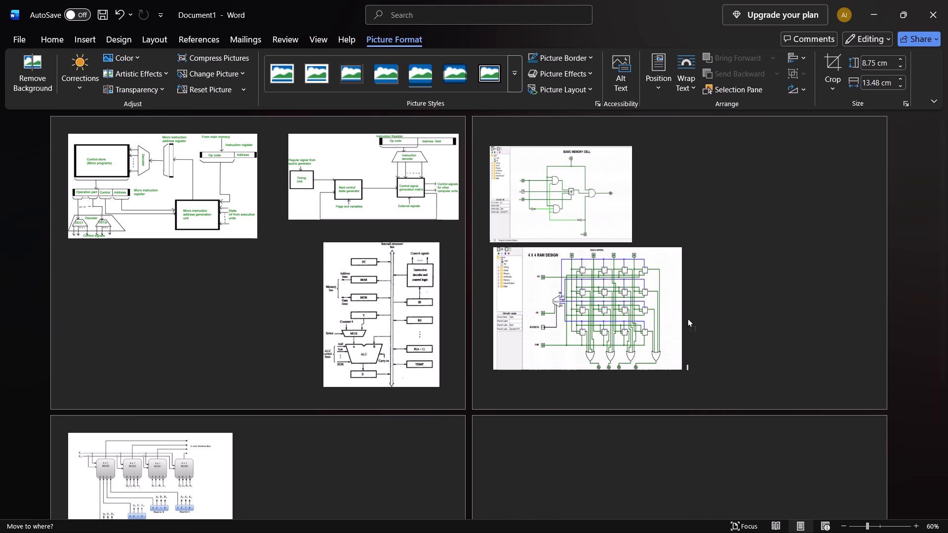
{"action": "left_click_drag", "start_coordinate": [687, 318], "coordinate": [665, 309]}
{"action": "double_click", "coordinate": [682, 308]}
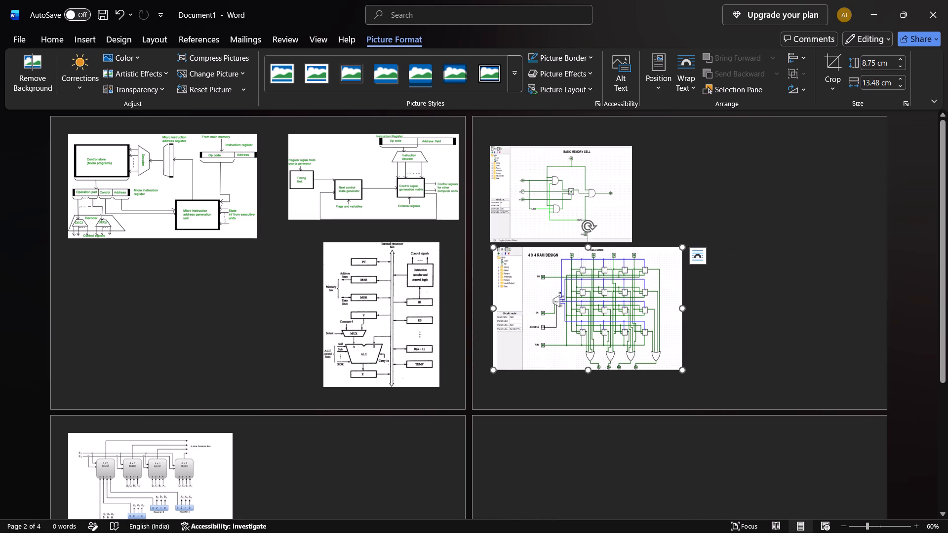
Move the multiplexer bus figure from page 3 to the bottom of page 1 and shrink it to about 6.01 by 8.75 cm.
{"action": "left_click_drag", "start_coordinate": [203, 468], "coordinate": [228, 333]}
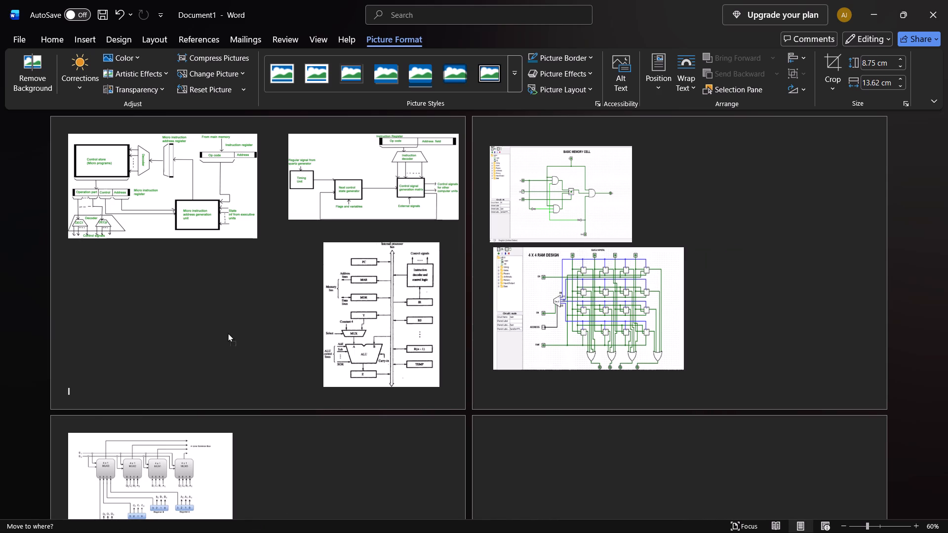
{"action": "left_click_drag", "start_coordinate": [228, 333], "coordinate": [226, 331]}
{"action": "left_click_drag", "start_coordinate": [189, 401], "coordinate": [177, 285]}
{"action": "left_click_drag", "start_coordinate": [234, 385], "coordinate": [210, 400]}
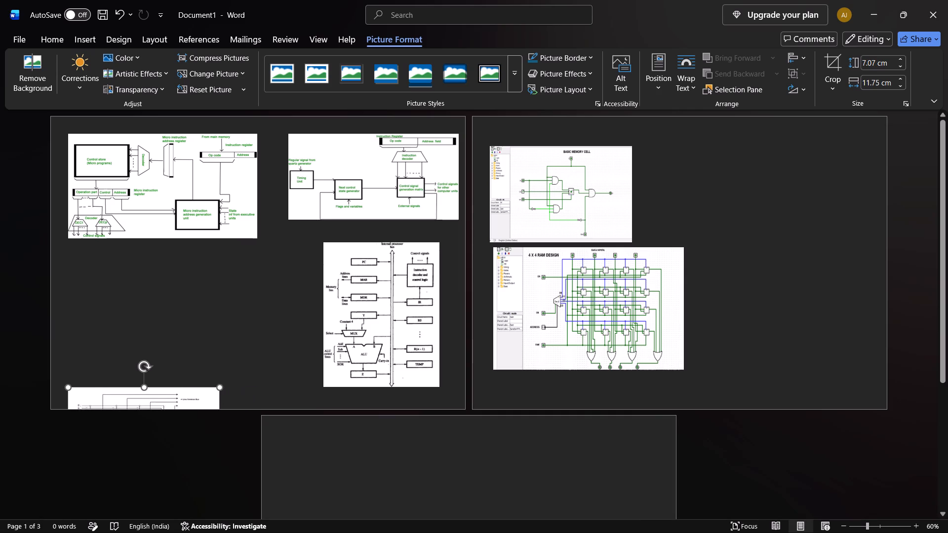
{"action": "left_click_drag", "start_coordinate": [210, 400], "coordinate": [189, 402]}
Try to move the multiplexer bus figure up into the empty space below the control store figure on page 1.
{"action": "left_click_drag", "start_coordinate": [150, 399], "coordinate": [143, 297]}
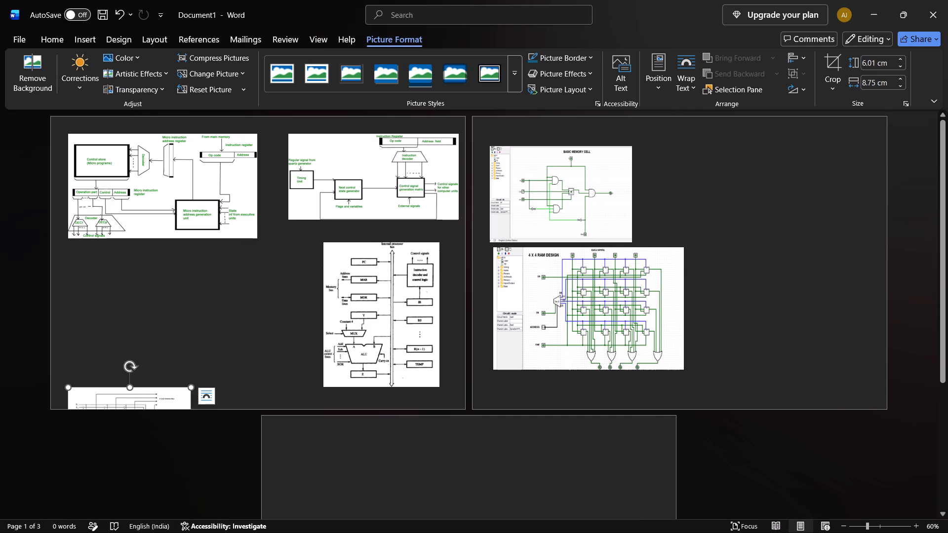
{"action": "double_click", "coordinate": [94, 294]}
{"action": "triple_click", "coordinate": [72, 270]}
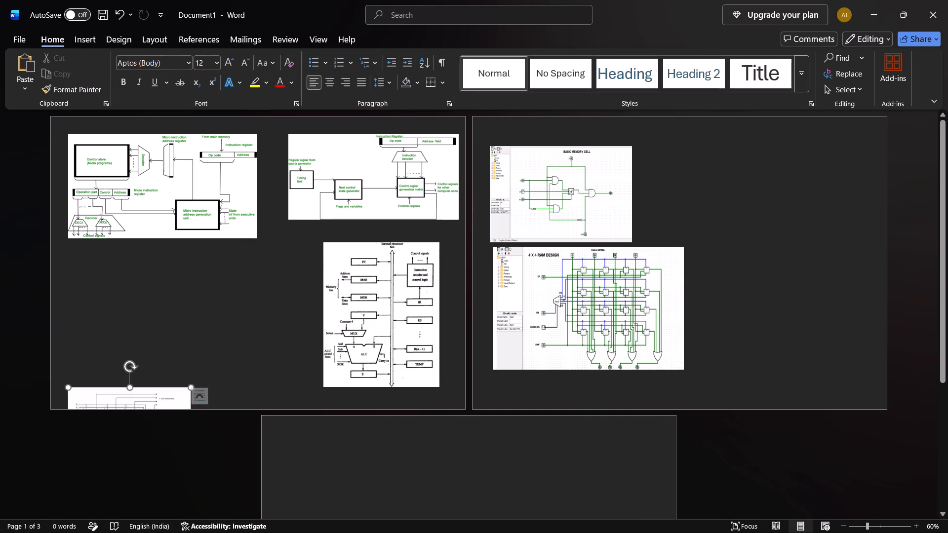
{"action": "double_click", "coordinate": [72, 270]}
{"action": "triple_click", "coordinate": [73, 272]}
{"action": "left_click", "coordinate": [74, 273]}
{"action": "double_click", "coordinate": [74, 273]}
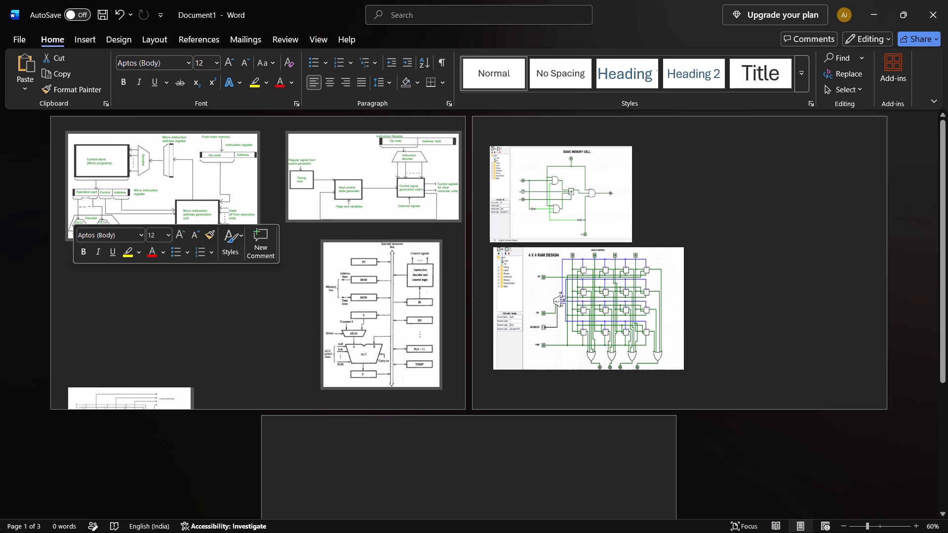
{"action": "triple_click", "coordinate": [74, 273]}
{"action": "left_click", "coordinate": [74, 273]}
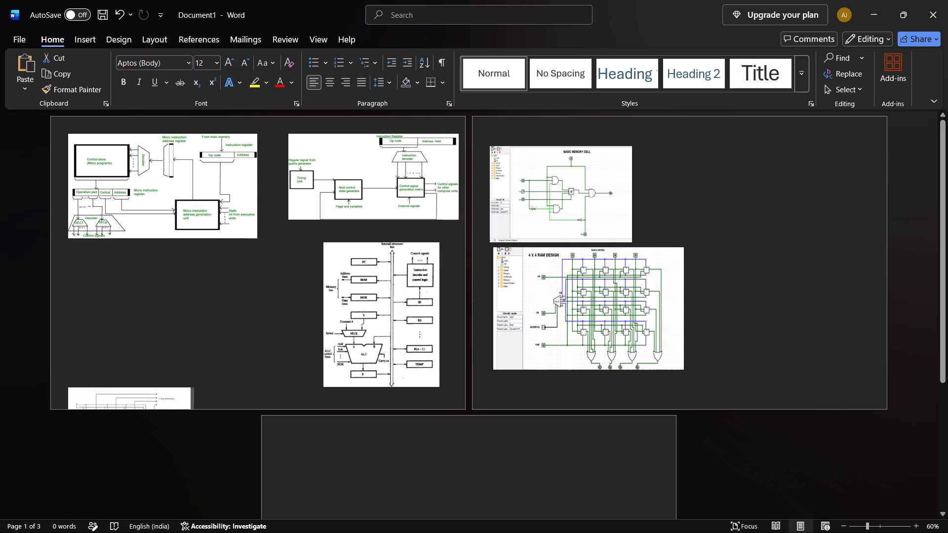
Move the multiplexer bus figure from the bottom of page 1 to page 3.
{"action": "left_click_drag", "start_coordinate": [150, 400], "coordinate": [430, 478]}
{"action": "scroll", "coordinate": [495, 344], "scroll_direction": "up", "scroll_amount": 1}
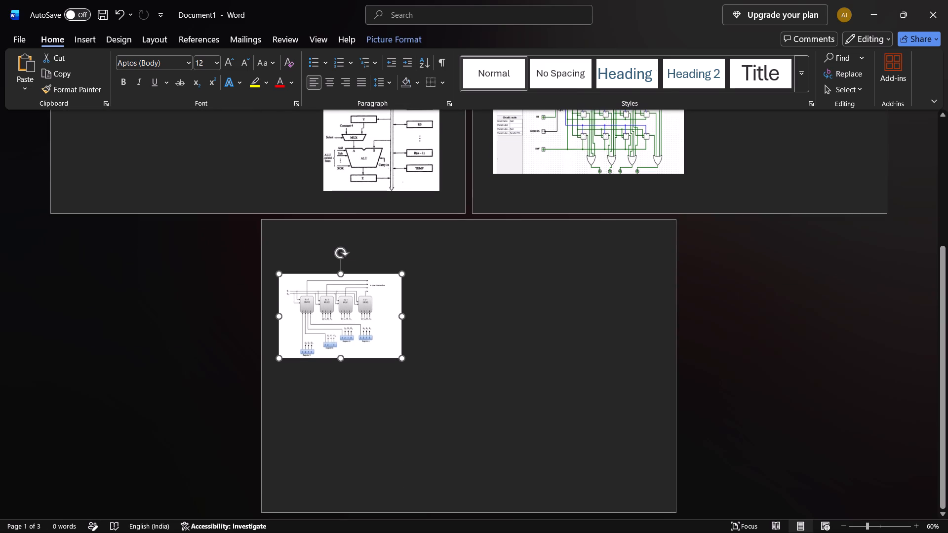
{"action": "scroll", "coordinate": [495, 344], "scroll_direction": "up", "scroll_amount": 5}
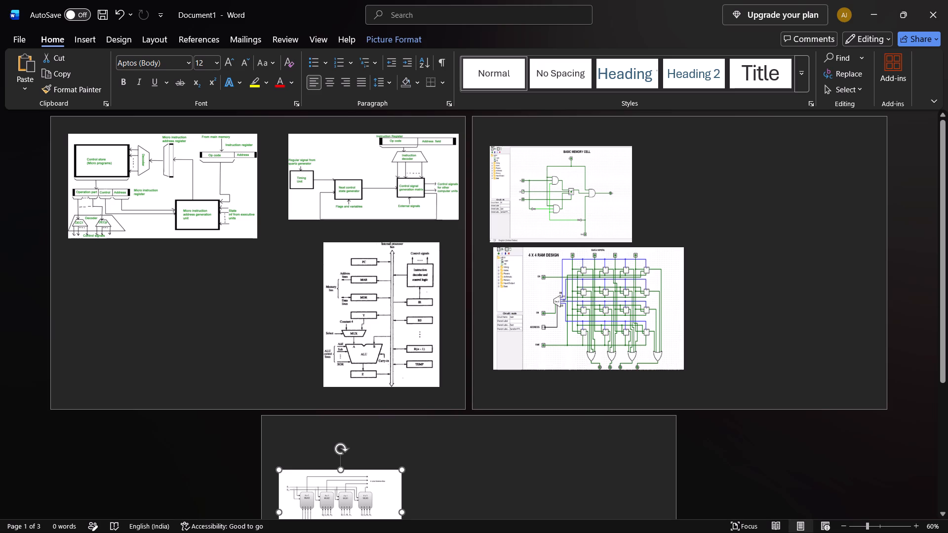
Reduce the internal processor bus figure's height and move it directly below the control store figure on page 1.
{"action": "left_click", "coordinate": [338, 252]}
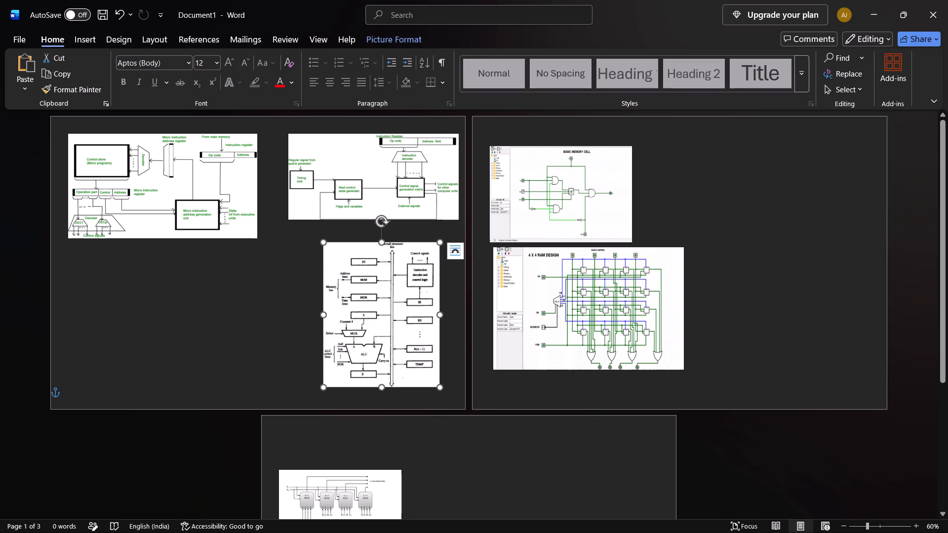
{"action": "left_click_drag", "start_coordinate": [322, 245], "coordinate": [323, 262]}
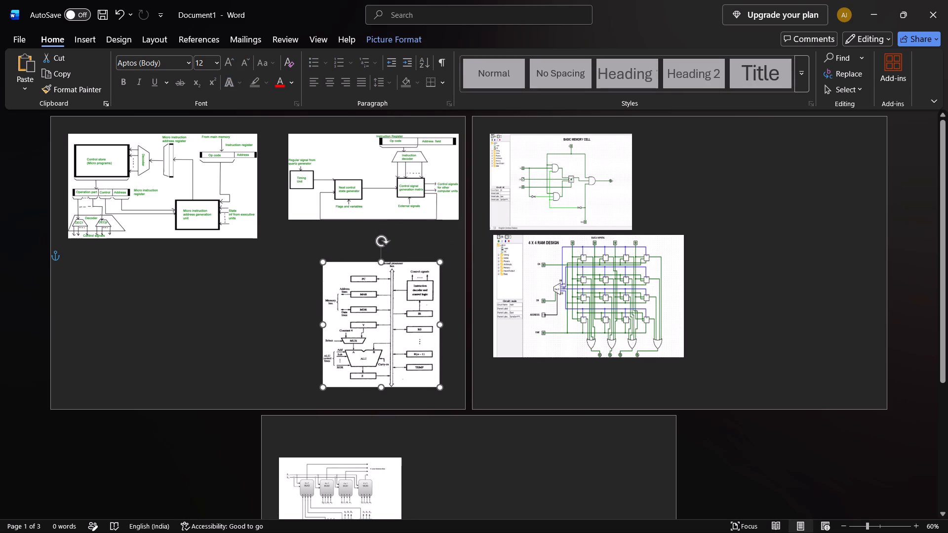
{"action": "left_click_drag", "start_coordinate": [323, 262], "coordinate": [319, 264]}
{"action": "left_click_drag", "start_coordinate": [354, 294], "coordinate": [122, 285]}
Return the multiplexer bus figure to the bottom of page 1 and insert spaces before it to shift it right of the processor bus figure.
{"action": "left_click_drag", "start_coordinate": [335, 488], "coordinate": [328, 299]}
{"action": "left_click_drag", "start_coordinate": [153, 396], "coordinate": [333, 305]}
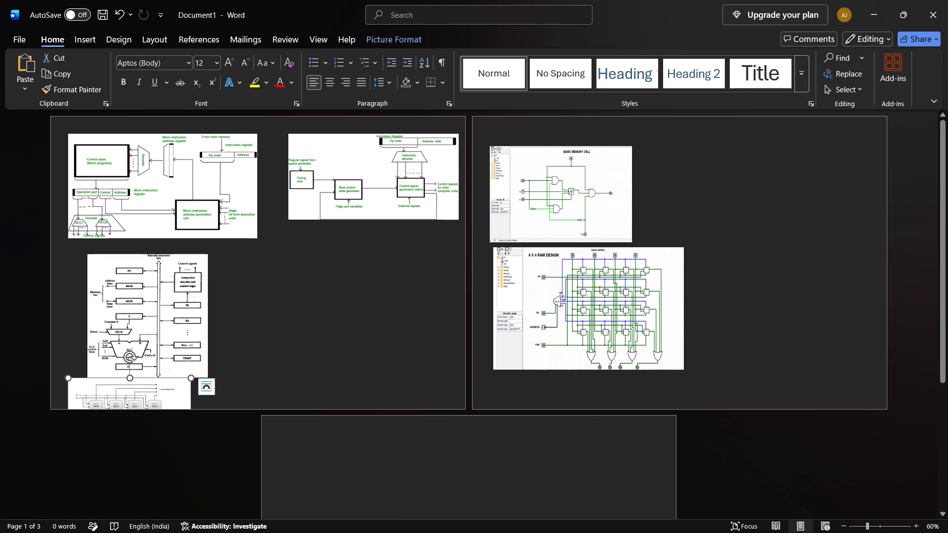
{"action": "key", "text": "space"}
{"action": "key", "text": "space"}
{"action": "key", "text": "space"}
{"action": "key", "text": "space"}
{"action": "key", "text": "space"}
{"action": "key", "text": "space"}
{"action": "key", "text": "space"}
{"action": "key", "text": "space"}
{"action": "key", "text": "space"}
{"action": "key", "text": "space"}
{"action": "key", "text": "space"}
{"action": "key", "text": "space"}
{"action": "key", "text": "space"}
{"action": "key", "text": "space"}
{"action": "key", "text": "space"}
{"action": "key", "text": "space"}
{"action": "key", "text": "space"}
{"action": "key", "text": "space"}
{"action": "key", "text": "space"}
{"action": "key", "text": "space"}
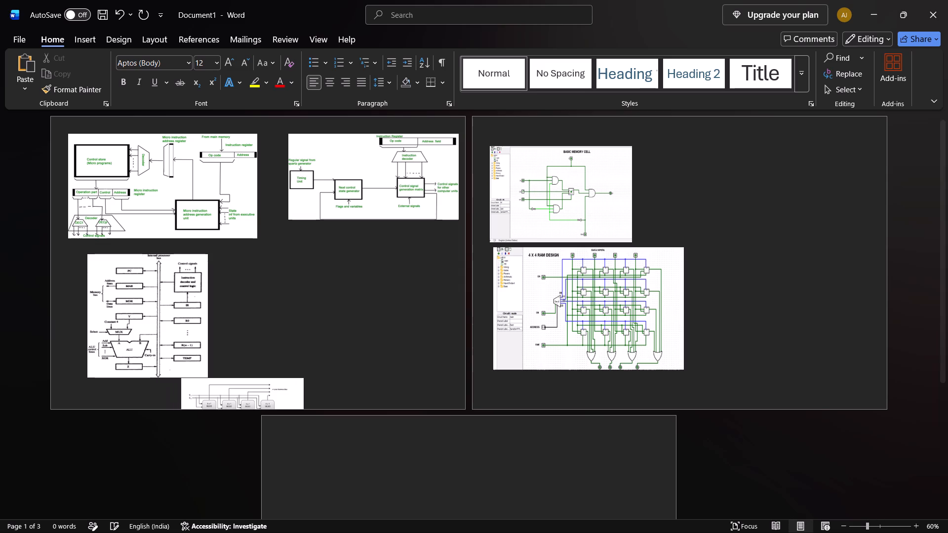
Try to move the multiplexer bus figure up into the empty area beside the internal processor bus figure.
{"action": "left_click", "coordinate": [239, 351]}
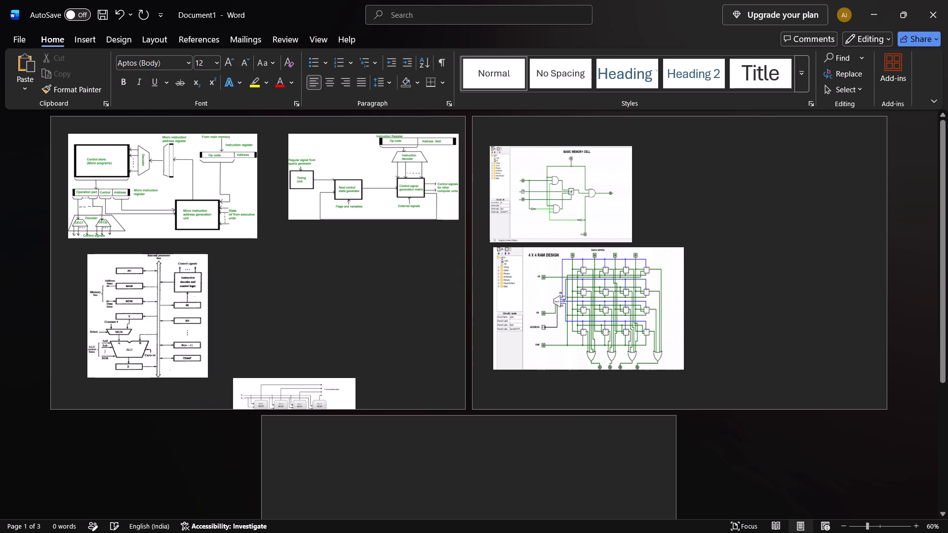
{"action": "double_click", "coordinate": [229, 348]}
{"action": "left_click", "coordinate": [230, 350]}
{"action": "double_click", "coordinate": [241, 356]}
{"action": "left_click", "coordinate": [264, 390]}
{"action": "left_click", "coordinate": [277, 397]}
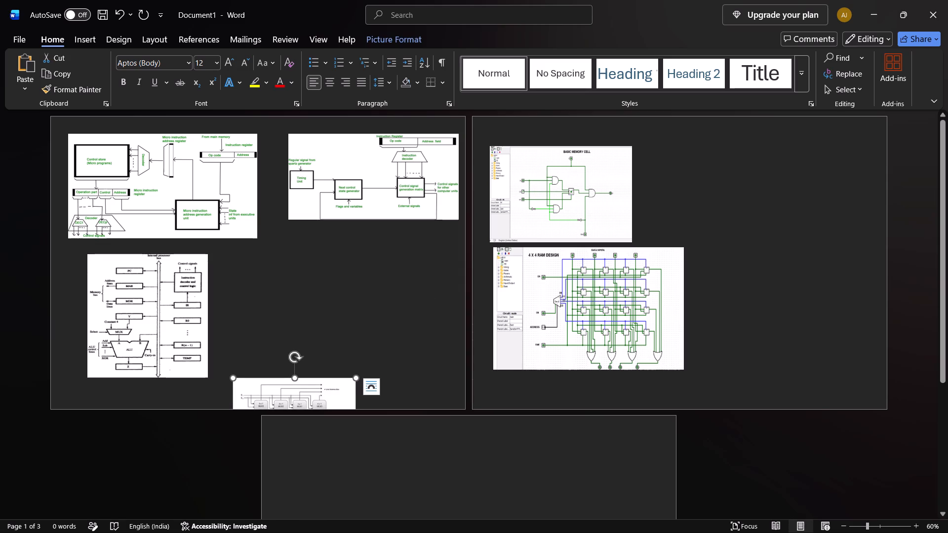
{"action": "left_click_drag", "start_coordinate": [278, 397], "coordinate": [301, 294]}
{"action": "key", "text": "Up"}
Insert more spaces before the multiplexer bus figure to shift it further right, beneath the timing unit block diagram on page 1.
{"action": "left_click_drag", "start_coordinate": [309, 390], "coordinate": [377, 399]}
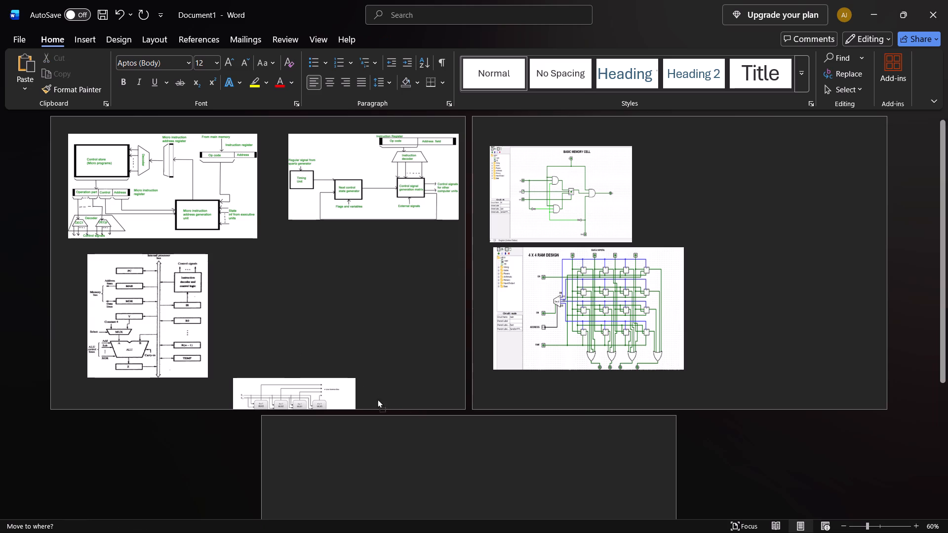
{"action": "left_click_drag", "start_coordinate": [377, 399], "coordinate": [419, 391]}
{"action": "key", "text": "space"}
{"action": "key", "text": "space"}
{"action": "key", "text": "space"}
{"action": "key", "text": "space"}
{"action": "key", "text": "space"}
{"action": "key", "text": "space"}
{"action": "key", "text": "space"}
{"action": "key", "text": "space"}
{"action": "key", "text": "space"}
{"action": "key", "text": "space"}
{"action": "key", "text": "space"}
{"action": "key", "text": "space"}
{"action": "key", "text": "space"}
{"action": "key", "text": "space"}
{"action": "key", "text": "space"}
{"action": "key", "text": "space"}
{"action": "key", "text": "space"}
{"action": "key", "text": "space"}
{"action": "key", "text": "space"}
{"action": "key", "text": "space"}
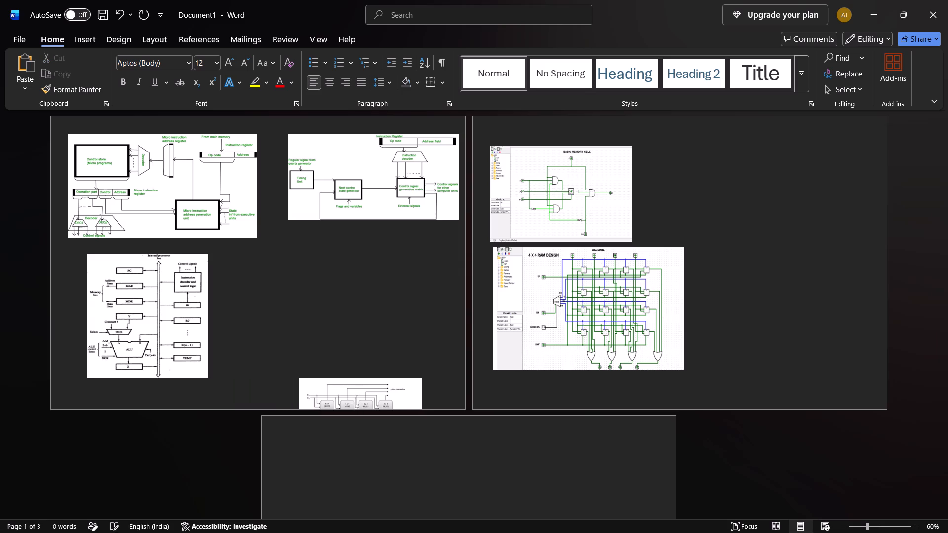
{"action": "left_click_drag", "start_coordinate": [393, 396], "coordinate": [360, 280]}
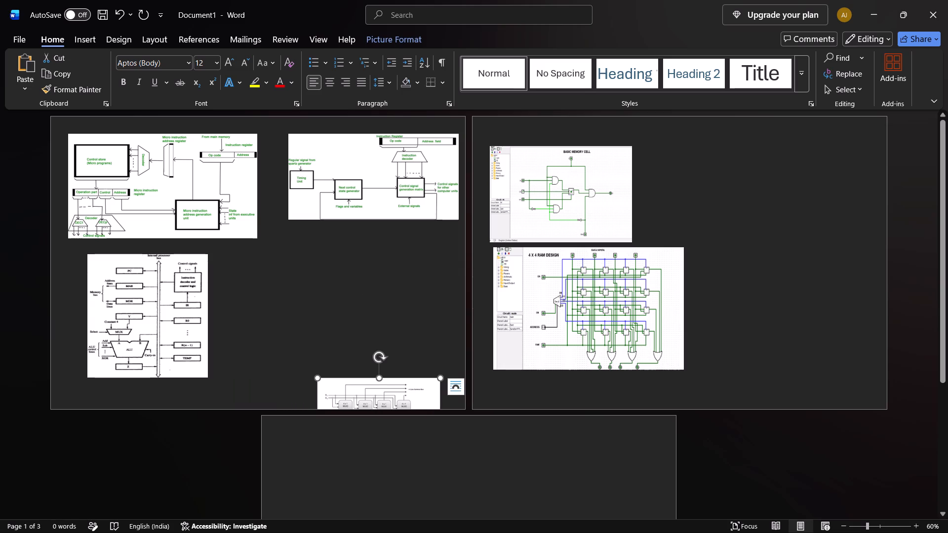
Set the multiplexer bus figure's line spacing to 1.0 and decrease its paragraph indent.
{"action": "left_click", "coordinate": [383, 84]}
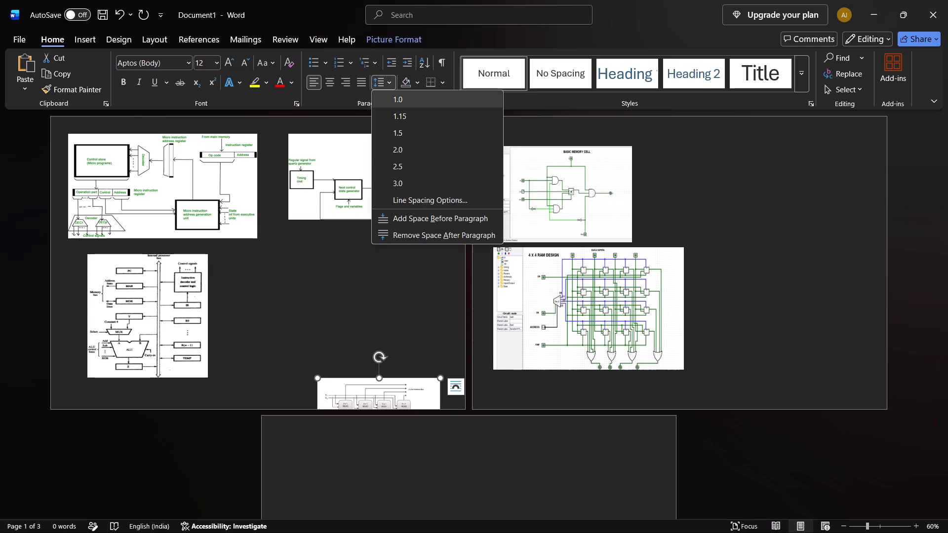
{"action": "left_click", "coordinate": [392, 97]}
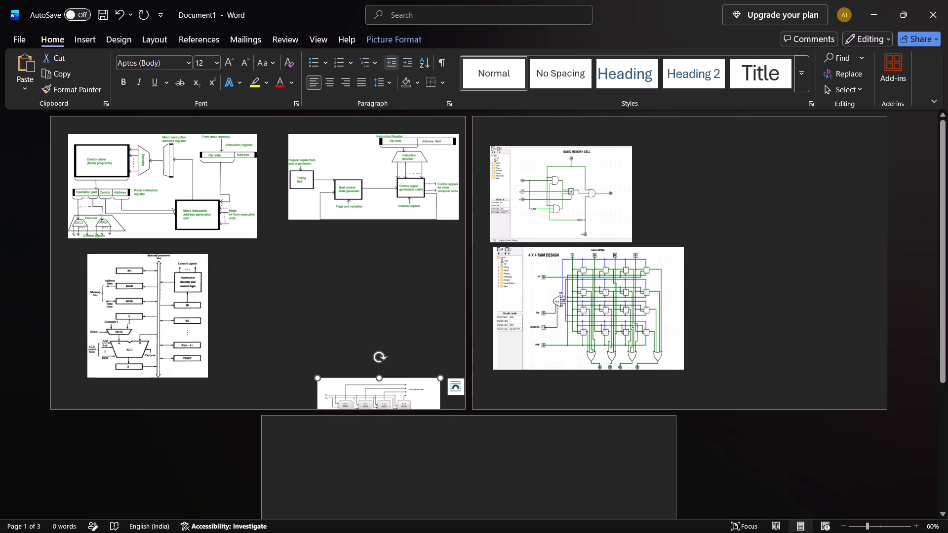
{"action": "left_click", "coordinate": [390, 62]}
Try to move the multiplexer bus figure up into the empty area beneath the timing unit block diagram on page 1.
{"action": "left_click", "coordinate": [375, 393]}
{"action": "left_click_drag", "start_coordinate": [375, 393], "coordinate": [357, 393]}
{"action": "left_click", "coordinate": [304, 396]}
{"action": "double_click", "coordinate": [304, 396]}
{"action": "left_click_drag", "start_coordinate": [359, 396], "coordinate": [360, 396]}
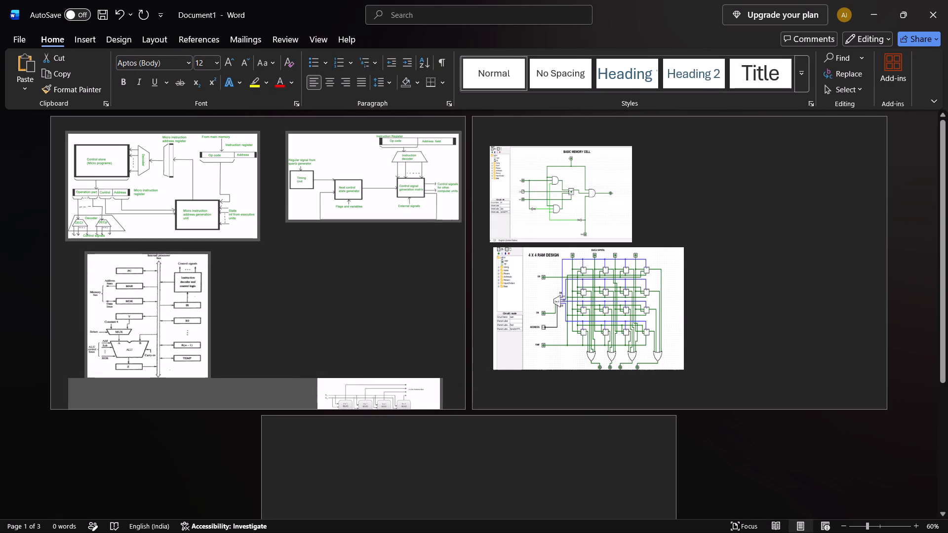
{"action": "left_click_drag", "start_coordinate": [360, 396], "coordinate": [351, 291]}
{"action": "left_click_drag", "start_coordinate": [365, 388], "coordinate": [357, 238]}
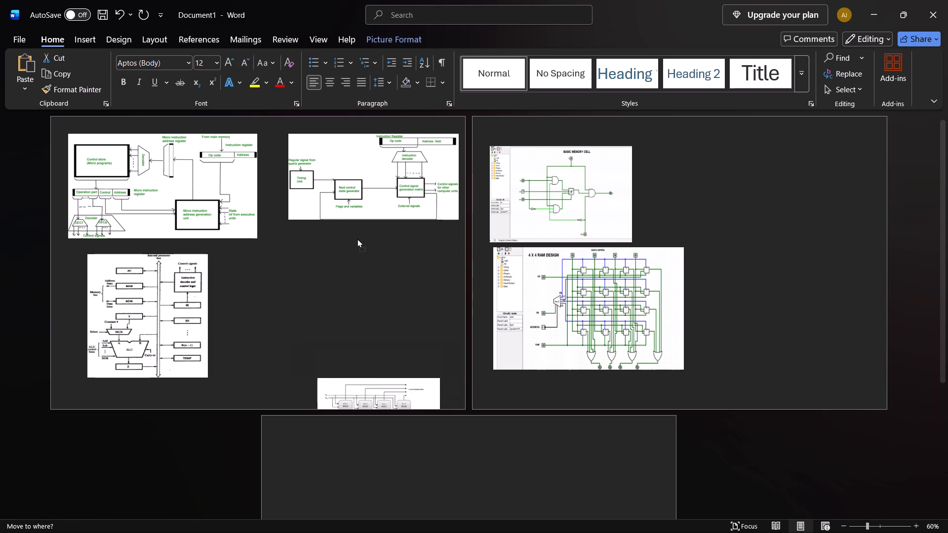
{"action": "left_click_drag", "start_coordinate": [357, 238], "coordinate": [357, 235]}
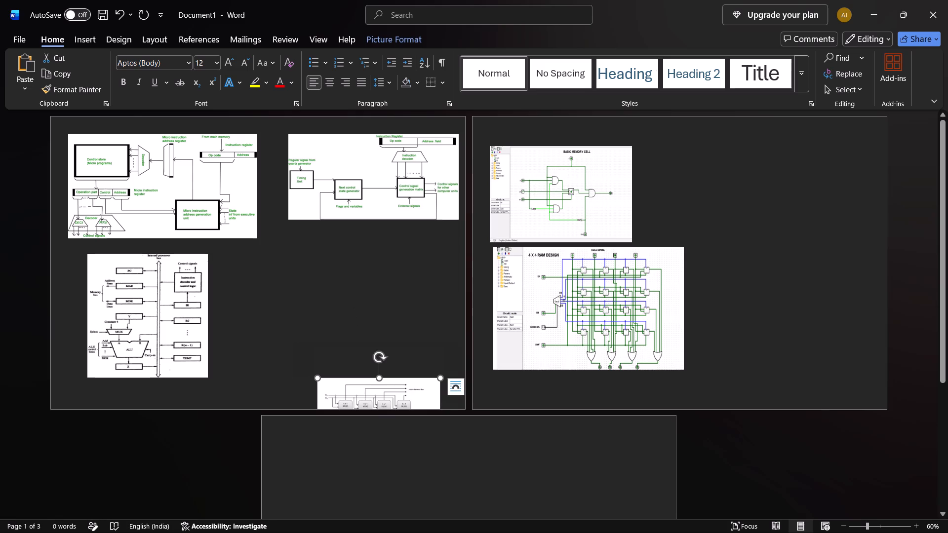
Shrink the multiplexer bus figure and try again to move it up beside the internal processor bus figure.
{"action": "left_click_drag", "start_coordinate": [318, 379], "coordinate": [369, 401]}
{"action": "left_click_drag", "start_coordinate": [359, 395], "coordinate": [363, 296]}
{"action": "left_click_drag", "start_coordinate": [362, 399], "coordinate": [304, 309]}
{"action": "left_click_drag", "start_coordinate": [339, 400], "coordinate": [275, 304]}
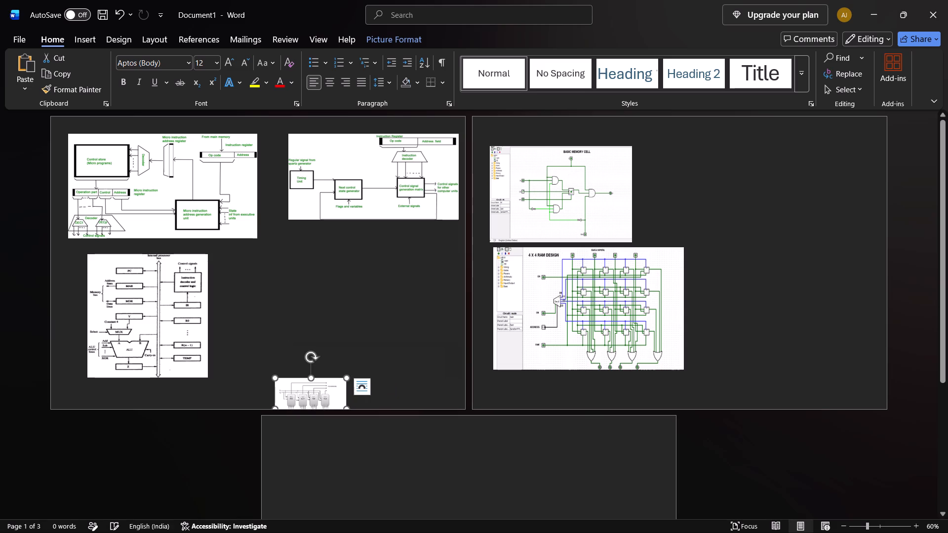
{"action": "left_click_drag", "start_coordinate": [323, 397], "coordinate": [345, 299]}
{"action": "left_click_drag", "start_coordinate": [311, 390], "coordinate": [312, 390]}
Move the multiplexer bus figure to page 2 beside the basic memory cell figure and enlarge it to nearly match that figure's height.
{"action": "left_click_drag", "start_coordinate": [312, 390], "coordinate": [769, 165]}
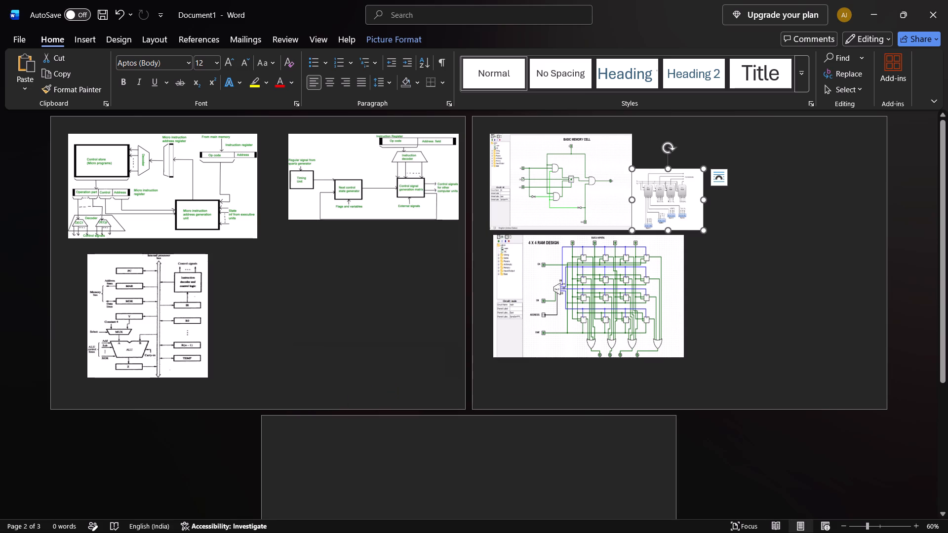
{"action": "left_click_drag", "start_coordinate": [705, 201], "coordinate": [742, 217]}
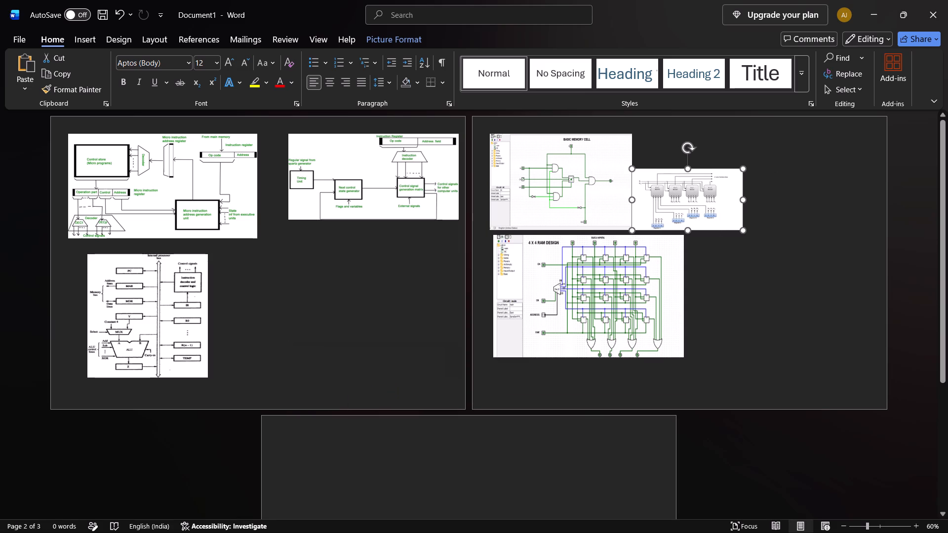
{"action": "left_click_drag", "start_coordinate": [687, 168], "coordinate": [692, 150]}
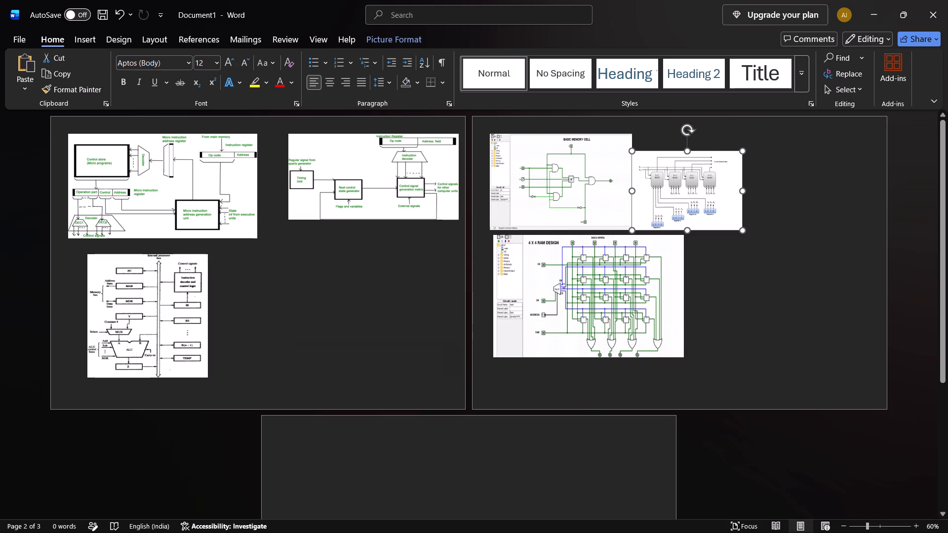
{"action": "left_click_drag", "start_coordinate": [692, 150], "coordinate": [692, 150]}
{"action": "left_click_drag", "start_coordinate": [743, 190], "coordinate": [747, 189]}
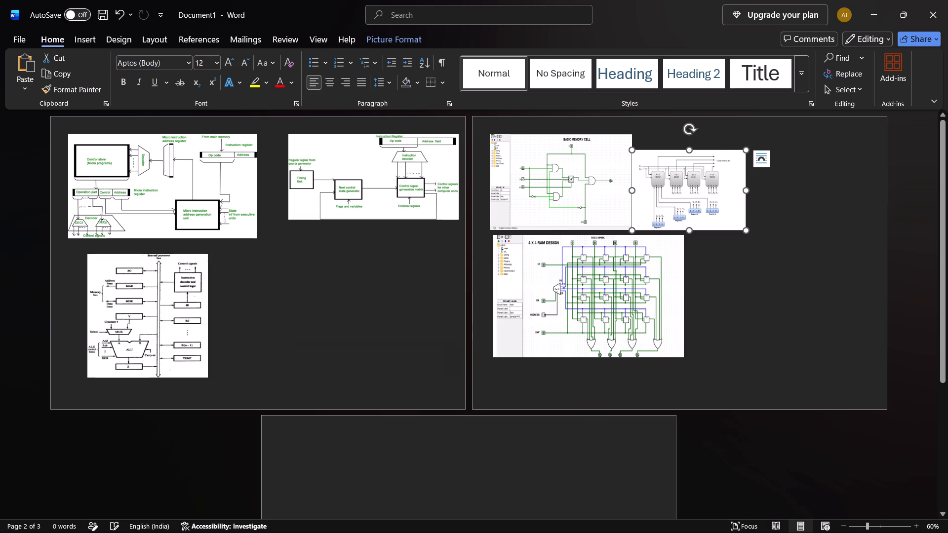
{"action": "left_click_drag", "start_coordinate": [690, 151], "coordinate": [690, 136]}
Insert five spaces before the multiplexer bus figure to separate it from the basic memory cell figure.
{"action": "key", "text": "space"}
{"action": "key", "text": "space"}
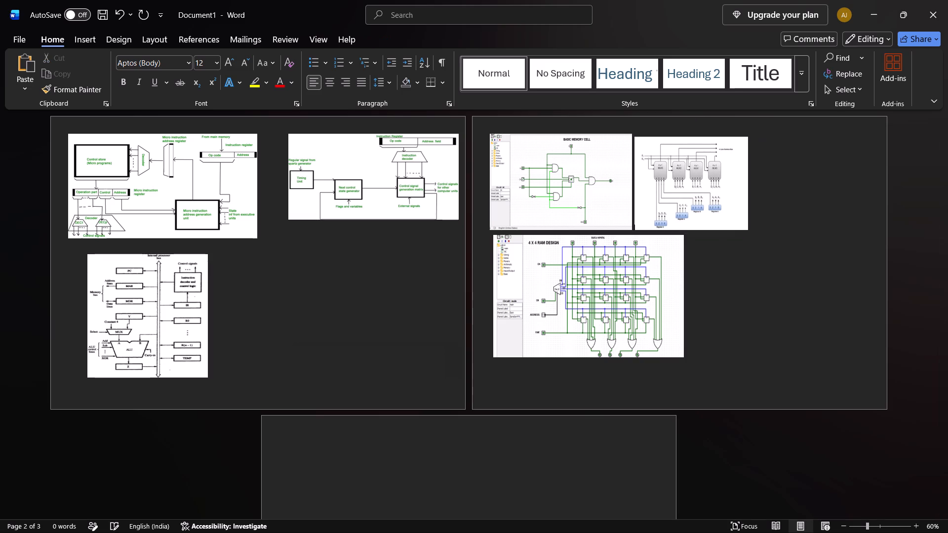
{"action": "key", "text": "space"}
{"action": "key", "text": "space"}
{"action": "key", "text": "space"}
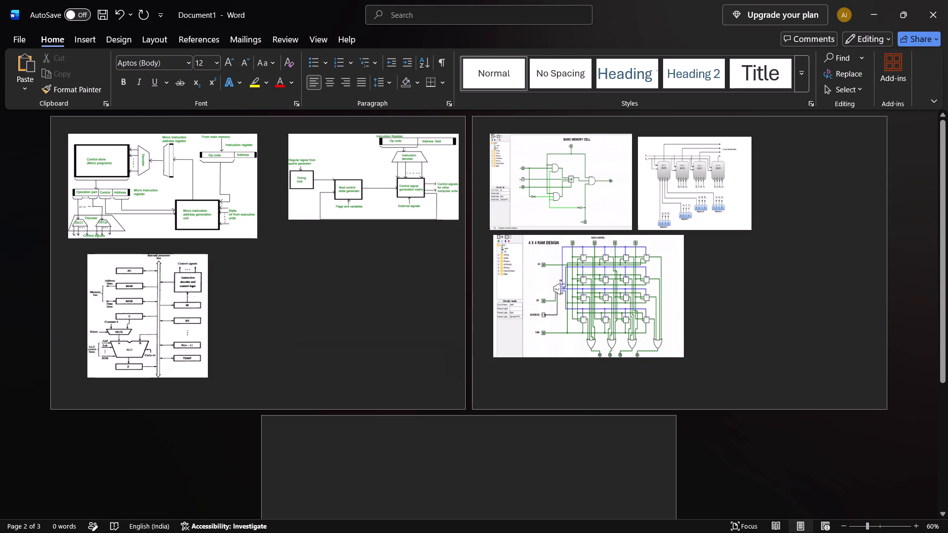
Copy the 2*4 decoder memory logic diagram from the BCS352 Experiment-1 document and paste it into page 1 of Document1.
{"action": "left_click", "coordinate": [239, 278]}
{"action": "left_click", "coordinate": [253, 266]}
{"action": "left_click", "coordinate": [267, 262]}
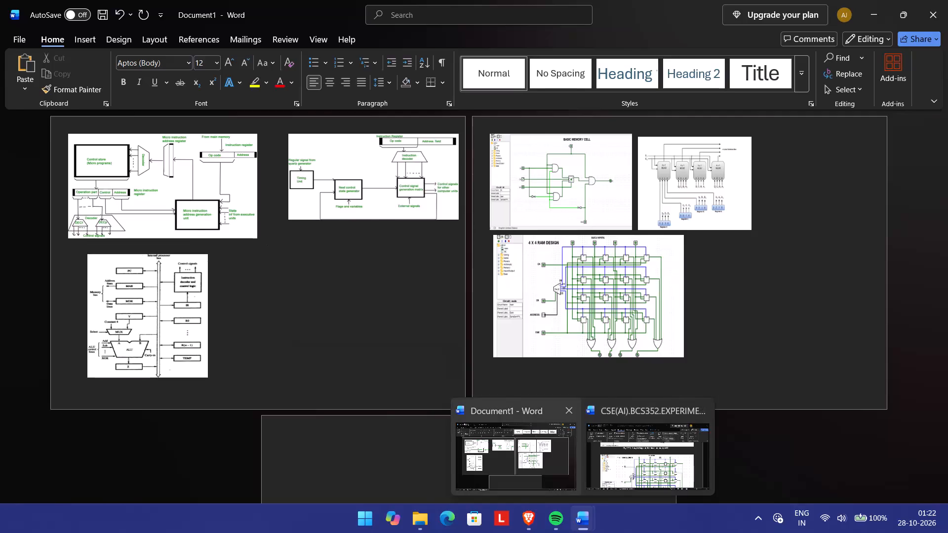
{"action": "left_click", "coordinate": [619, 464]}
{"action": "scroll", "coordinate": [477, 336], "scroll_direction": "up", "scroll_amount": 10}
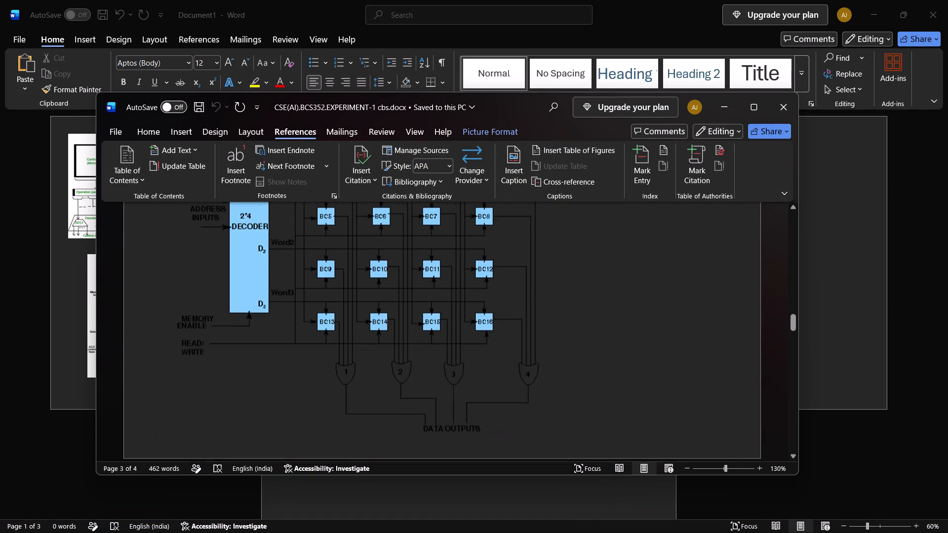
{"action": "left_click", "coordinate": [403, 311]}
{"action": "scroll", "coordinate": [403, 311], "scroll_direction": "up", "scroll_amount": 2}
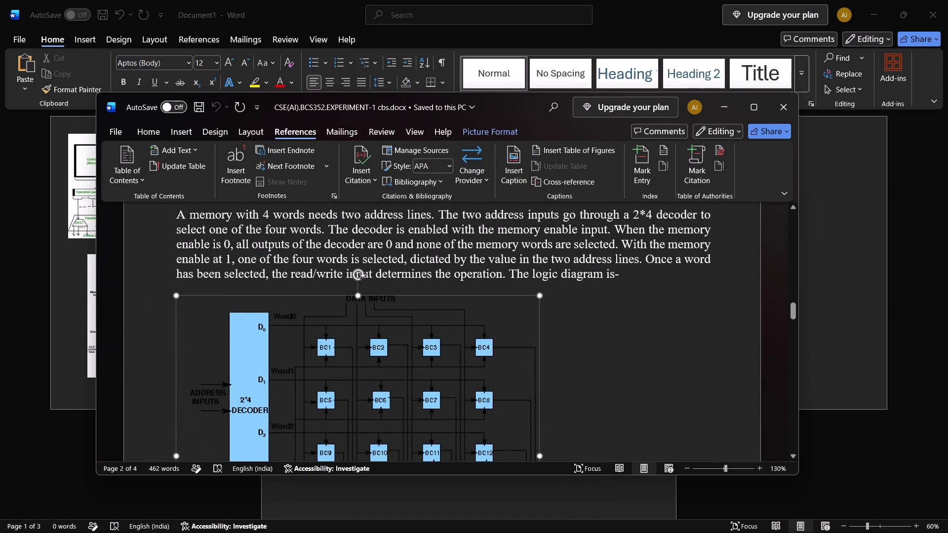
{"action": "right_click", "coordinate": [403, 311]}
{"action": "left_click", "coordinate": [445, 225]}
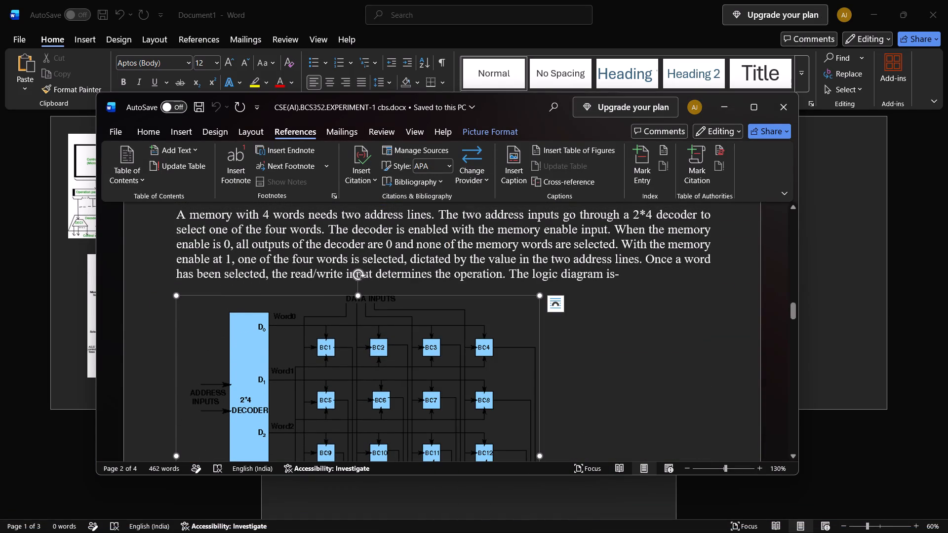
{"action": "left_click", "coordinate": [720, 108]}
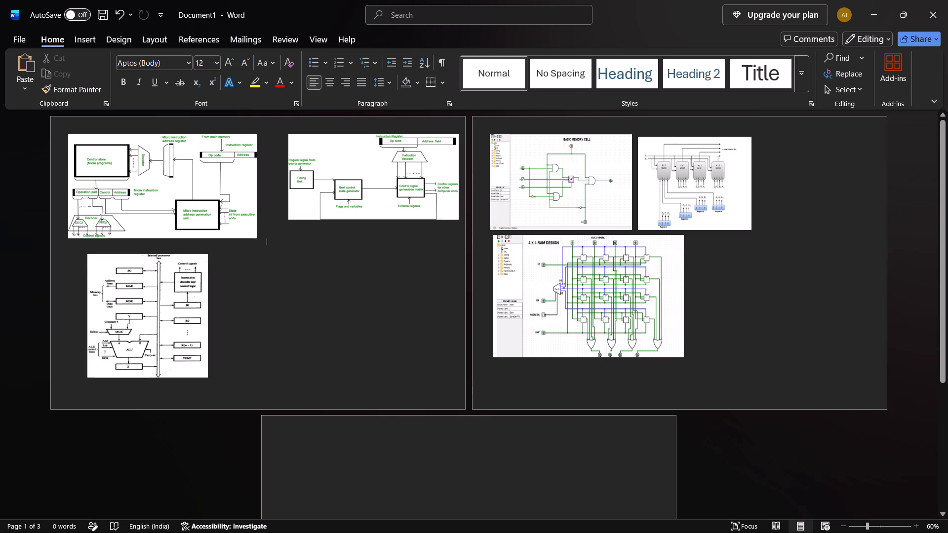
{"action": "key", "text": "ctrl+v"}
Move the pasted 2*4 decoder diagram to page 2 beside the 4 X 4 RAM design and shrink it proportionally.
{"action": "left_click", "coordinate": [369, 366]}
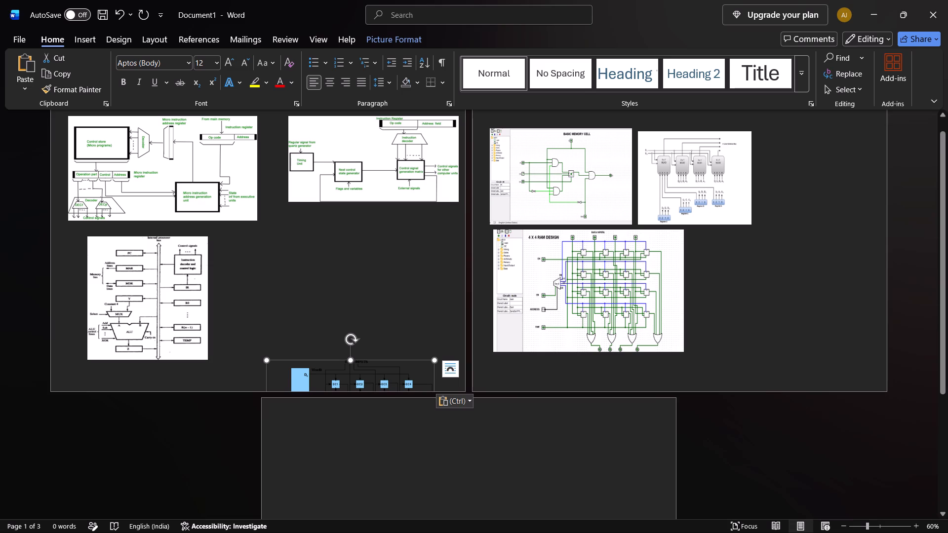
{"action": "left_click_drag", "start_coordinate": [342, 380], "coordinate": [747, 282]}
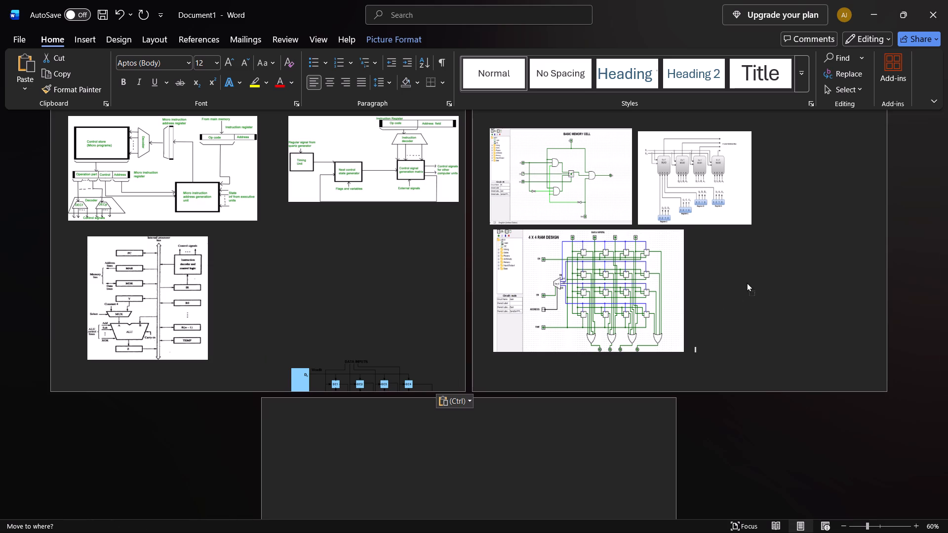
{"action": "left_click_drag", "start_coordinate": [747, 282], "coordinate": [747, 282]}
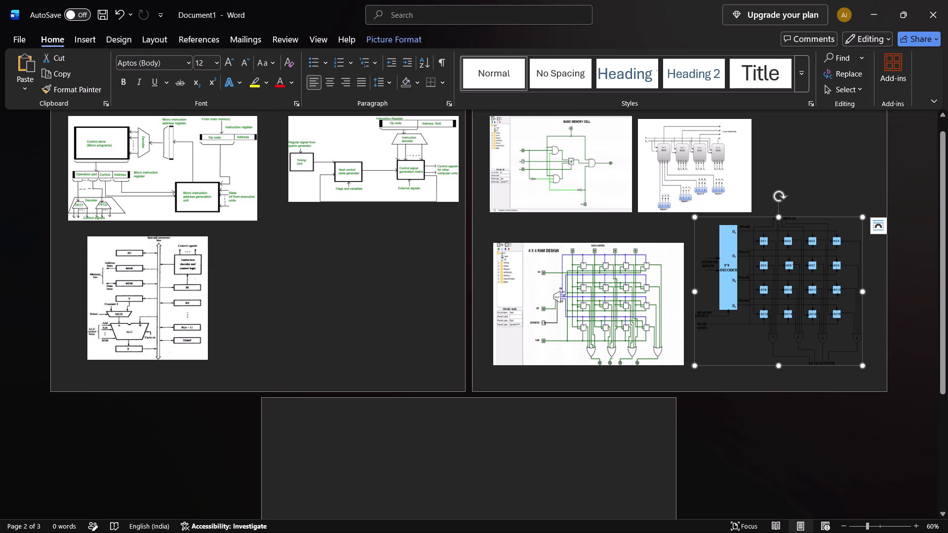
{"action": "left_click_drag", "start_coordinate": [696, 365], "coordinate": [711, 355]}
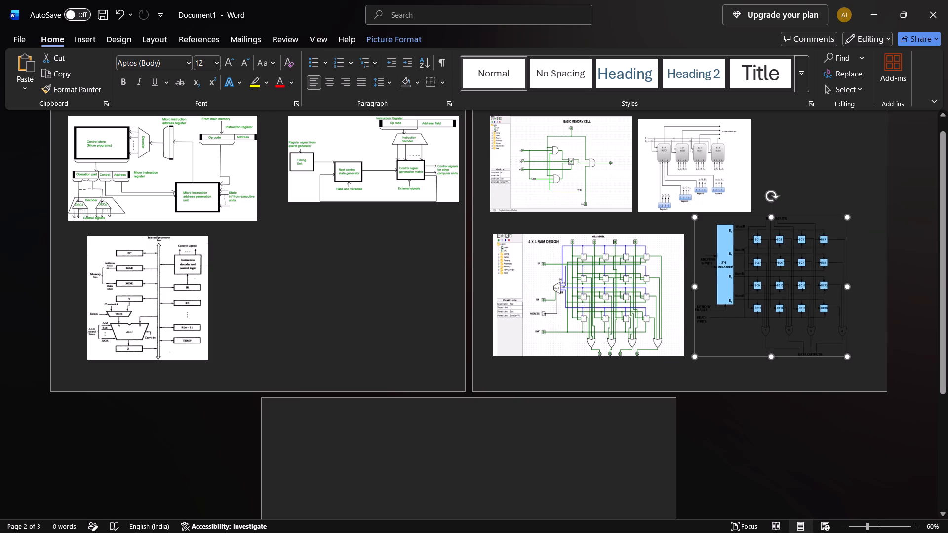
{"action": "left_click_drag", "start_coordinate": [711, 355], "coordinate": [714, 352]}
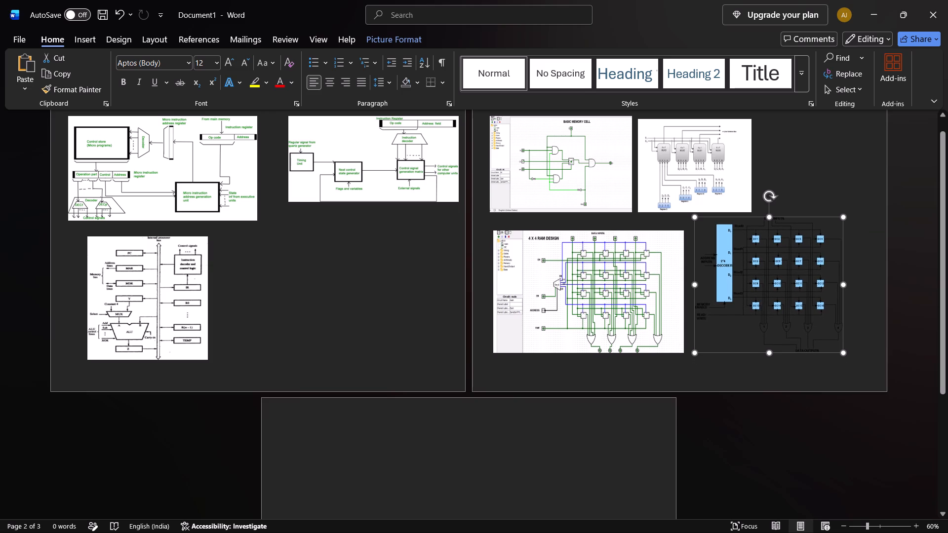
{"action": "left_click_drag", "start_coordinate": [714, 352], "coordinate": [719, 348]}
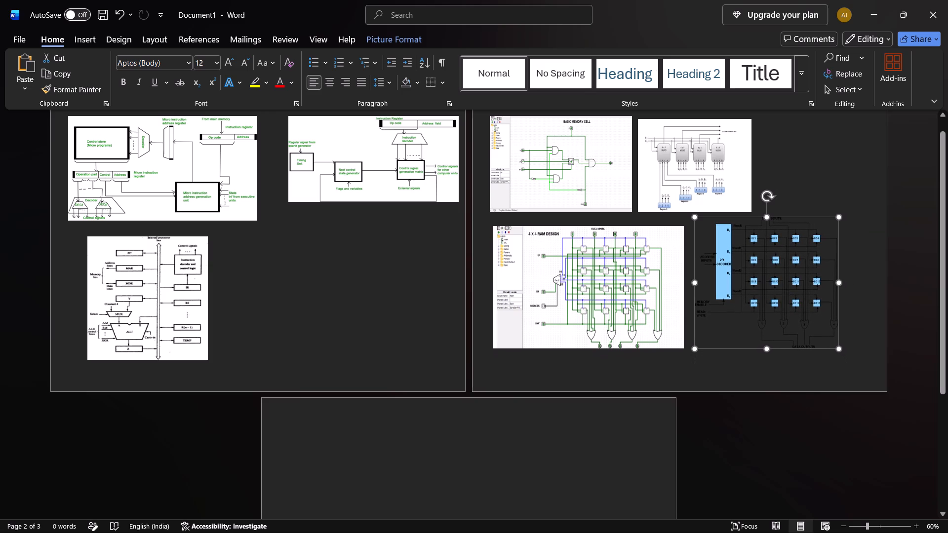
Move the internal processor bus figure from page 1 to page 2, directly beneath the 4 X 4 RAM design.
{"action": "scroll", "coordinate": [741, 307], "scroll_direction": "down", "scroll_amount": 2}
{"action": "scroll", "coordinate": [741, 307], "scroll_direction": "up", "scroll_amount": 6}
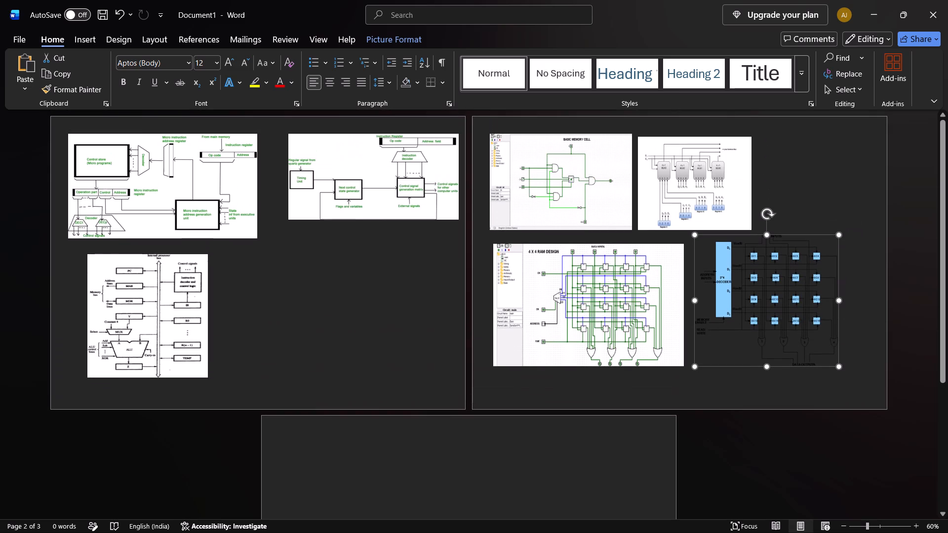
{"action": "left_click_drag", "start_coordinate": [153, 300], "coordinate": [359, 503]}
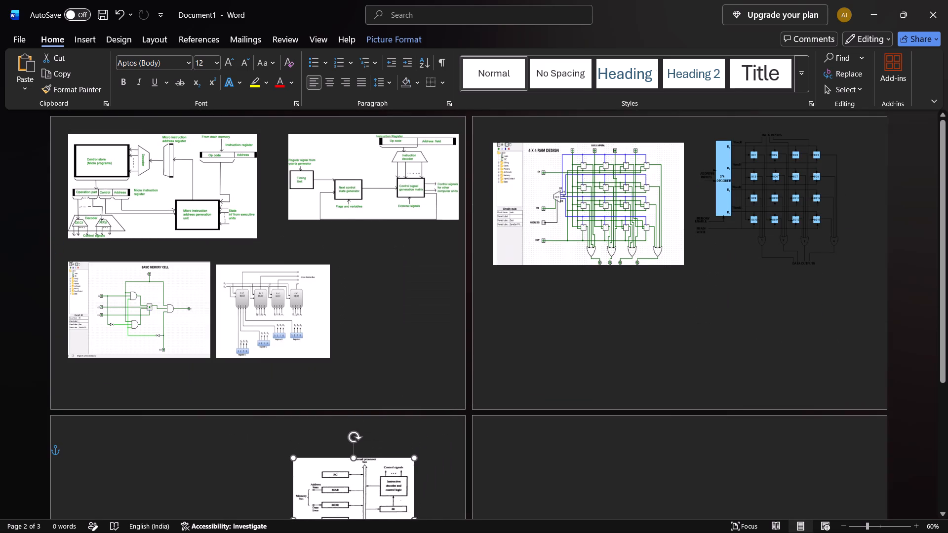
{"action": "left_click_drag", "start_coordinate": [359, 503], "coordinate": [144, 466]}
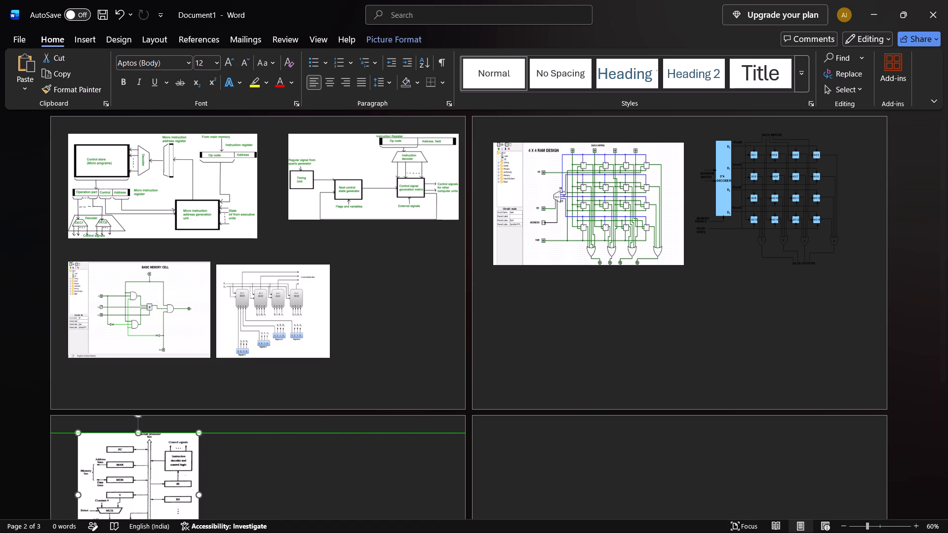
{"action": "left_click_drag", "start_coordinate": [144, 466], "coordinate": [132, 476]}
{"action": "scroll", "coordinate": [361, 242], "scroll_direction": "up", "scroll_amount": 1}
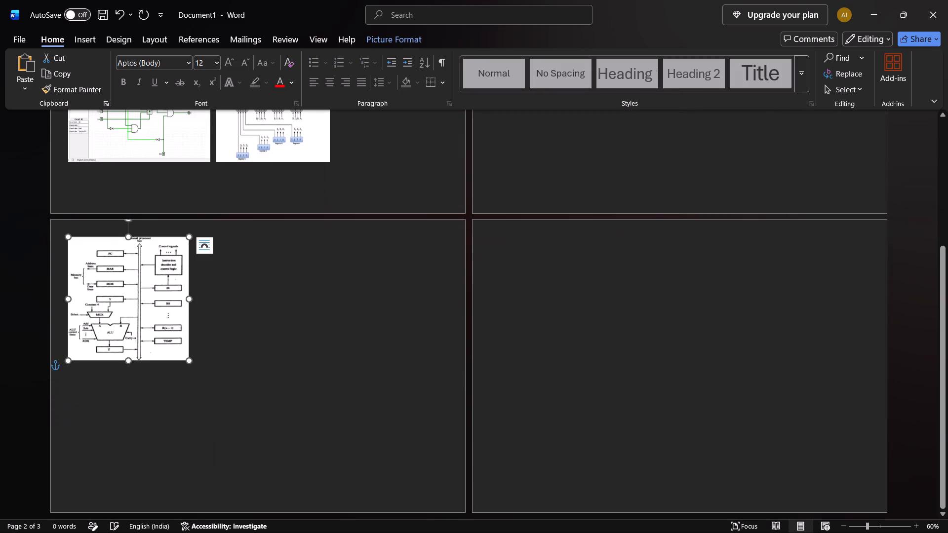
{"action": "scroll", "coordinate": [361, 242], "scroll_direction": "up", "scroll_amount": 2}
{"action": "scroll", "coordinate": [308, 257], "scroll_direction": "up", "scroll_amount": 2}
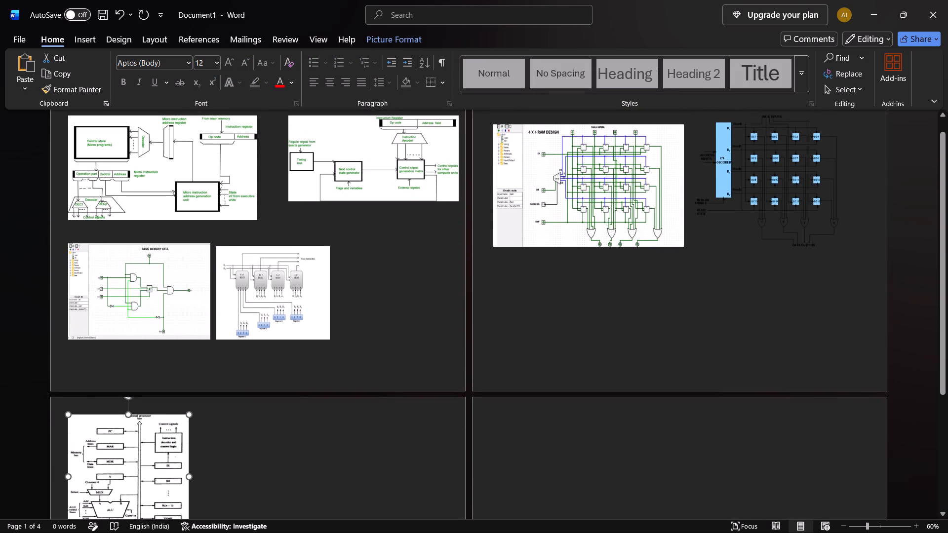
{"action": "left_click_drag", "start_coordinate": [160, 451], "coordinate": [415, 373]}
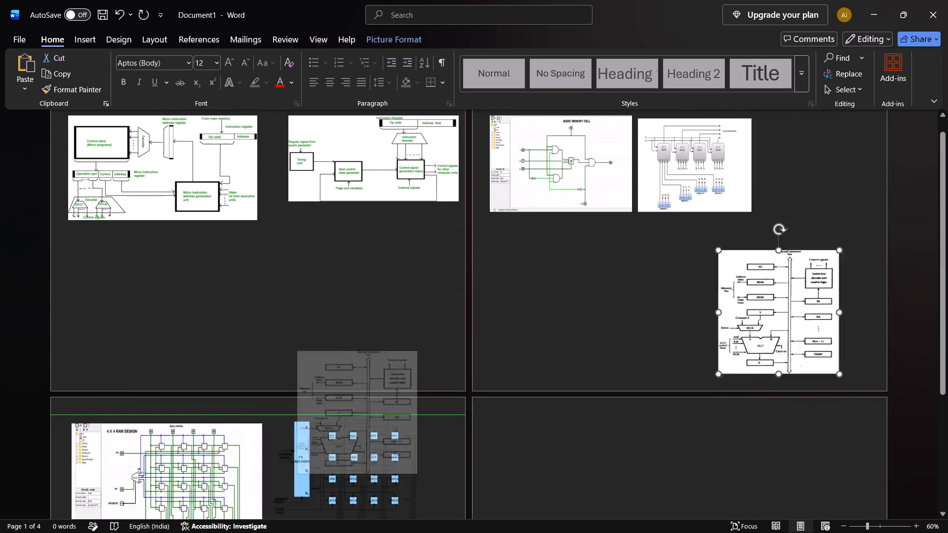
{"action": "left_click_drag", "start_coordinate": [415, 373], "coordinate": [600, 345]}
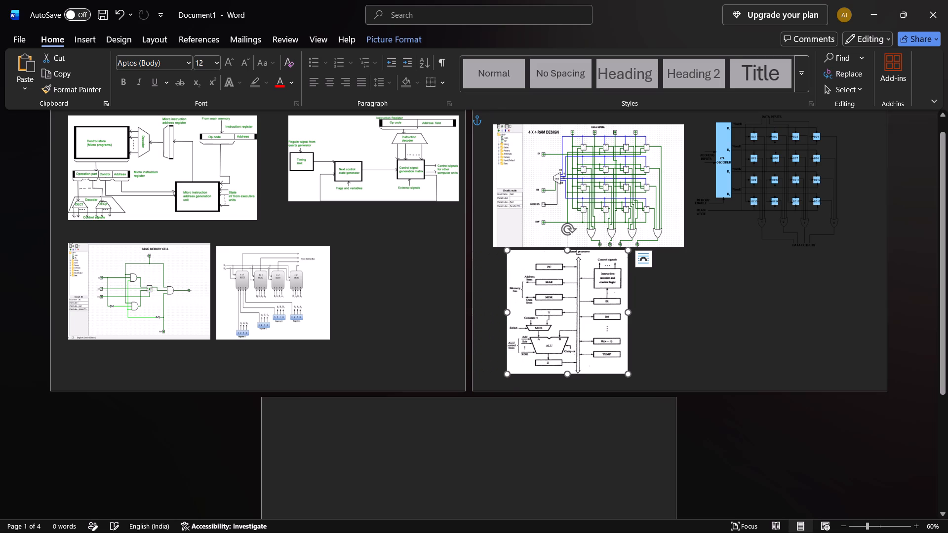
Insert two spaces before the multiplexer bus figure on page 1 to widen its gap from the basic memory cell figure.
{"action": "left_click", "coordinate": [290, 310]}
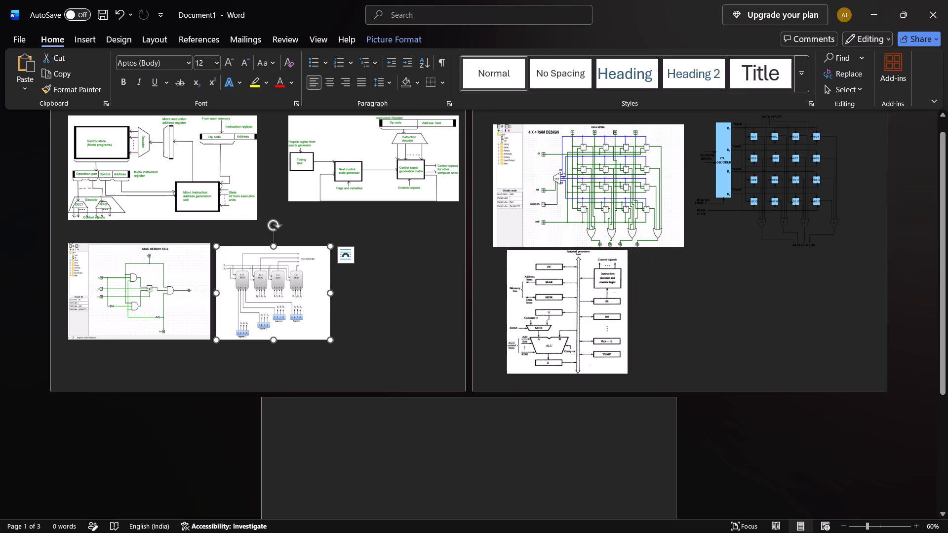
{"action": "key", "text": "space"}
{"action": "key", "text": "space"}
Copy the Fig 12.3 basic memory cell logic diagram from the BCS352 Experiment-1 document and paste it after the multiplexer bus figure in Document1.
{"action": "left_click", "coordinate": [346, 248]}
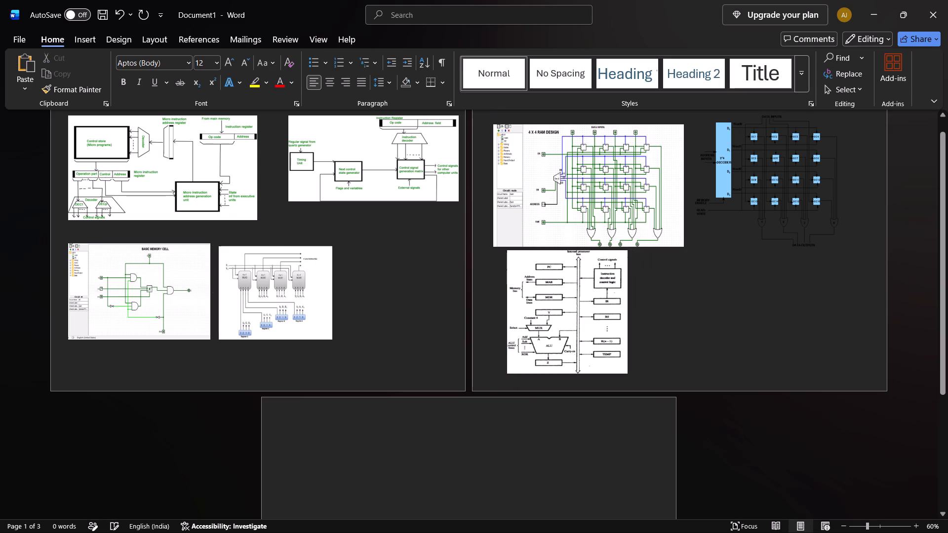
{"action": "left_click", "coordinate": [346, 248]}
{"action": "double_click", "coordinate": [347, 254]}
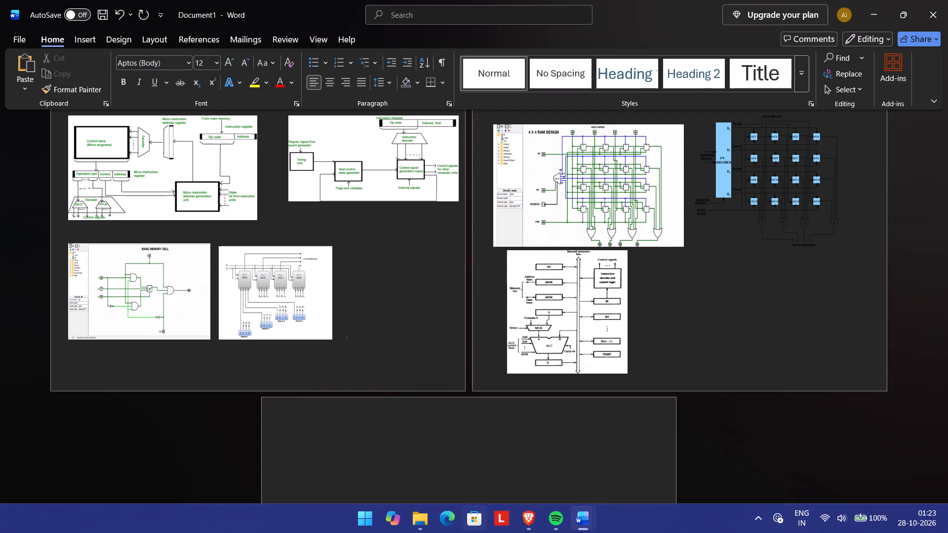
{"action": "left_click", "coordinate": [626, 470]}
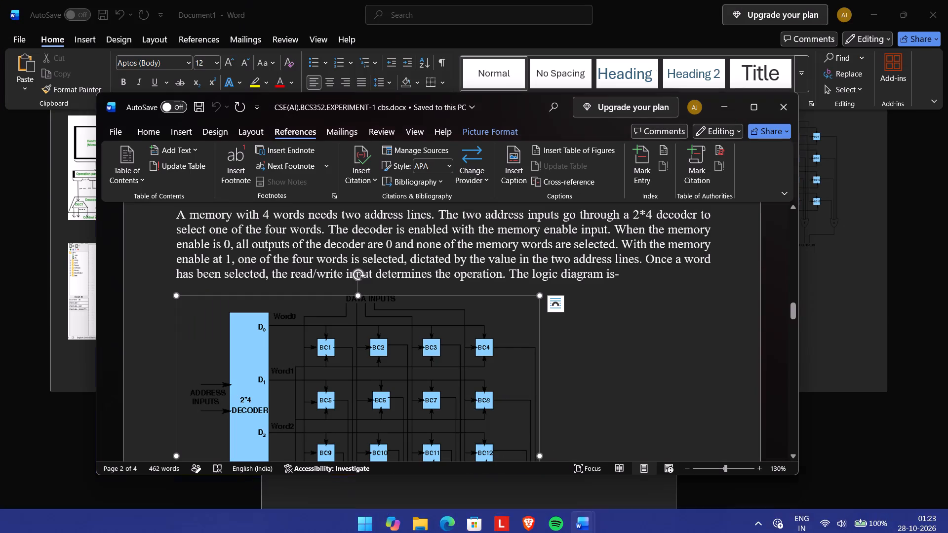
{"action": "scroll", "coordinate": [576, 329], "scroll_direction": "up", "scroll_amount": 5}
{"action": "scroll", "coordinate": [569, 325], "scroll_direction": "down", "scroll_amount": 2}
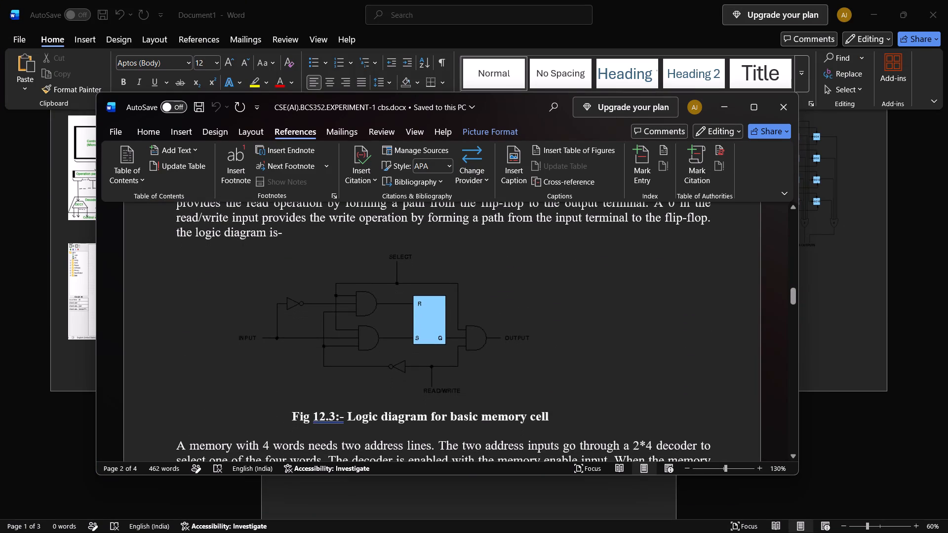
{"action": "scroll", "coordinate": [435, 339], "scroll_direction": "up", "scroll_amount": 11}
{"action": "scroll", "coordinate": [435, 339], "scroll_direction": "down", "scroll_amount": 5}
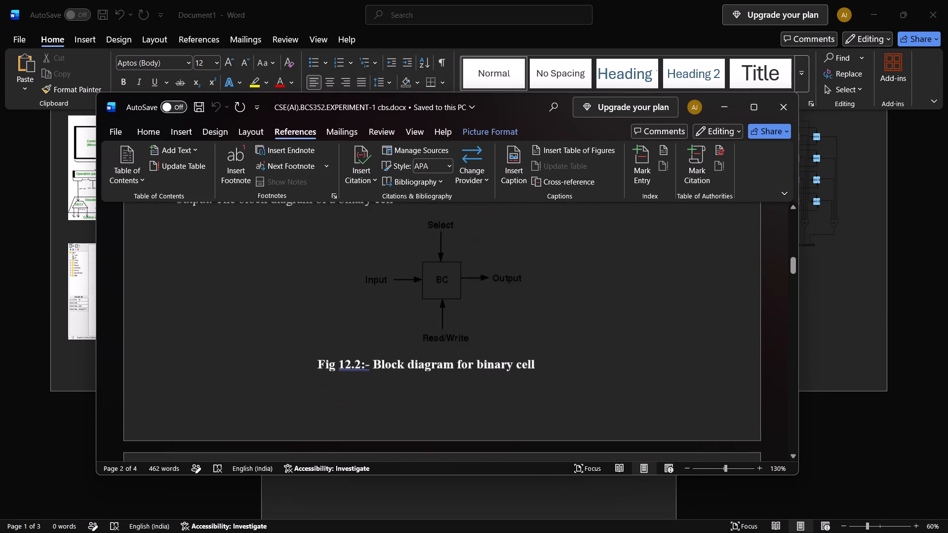
{"action": "scroll", "coordinate": [435, 339], "scroll_direction": "down", "scroll_amount": 6}
{"action": "left_click", "coordinate": [425, 359]}
{"action": "right_click", "coordinate": [426, 355]}
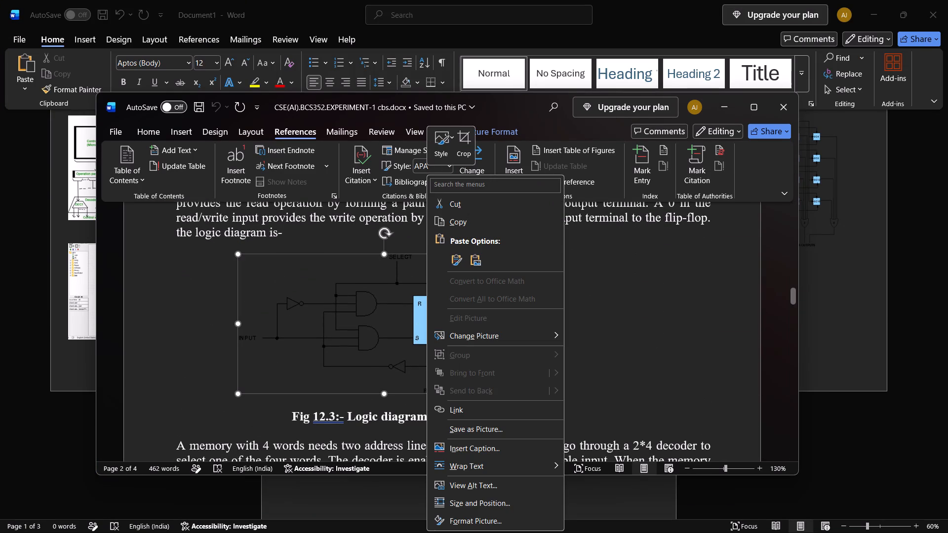
{"action": "left_click", "coordinate": [460, 221]}
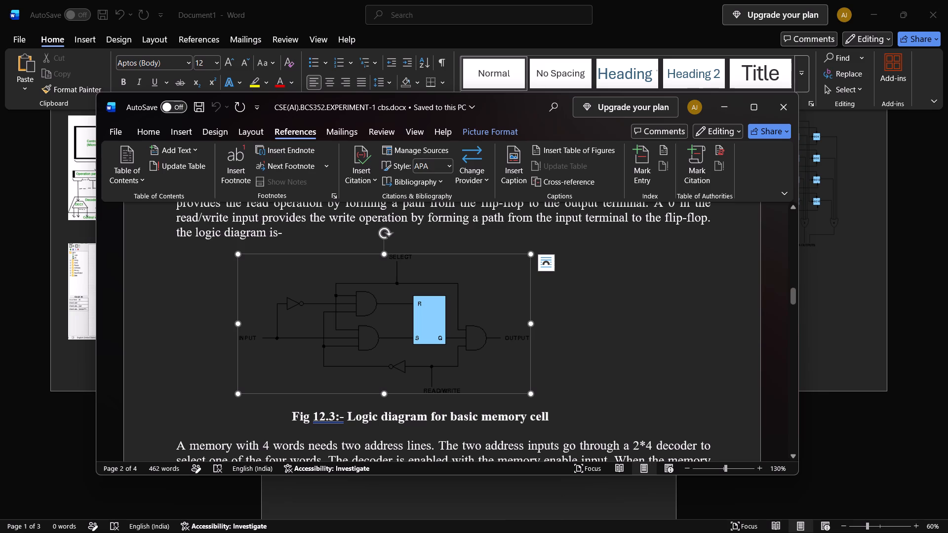
{"action": "left_click", "coordinate": [727, 111]}
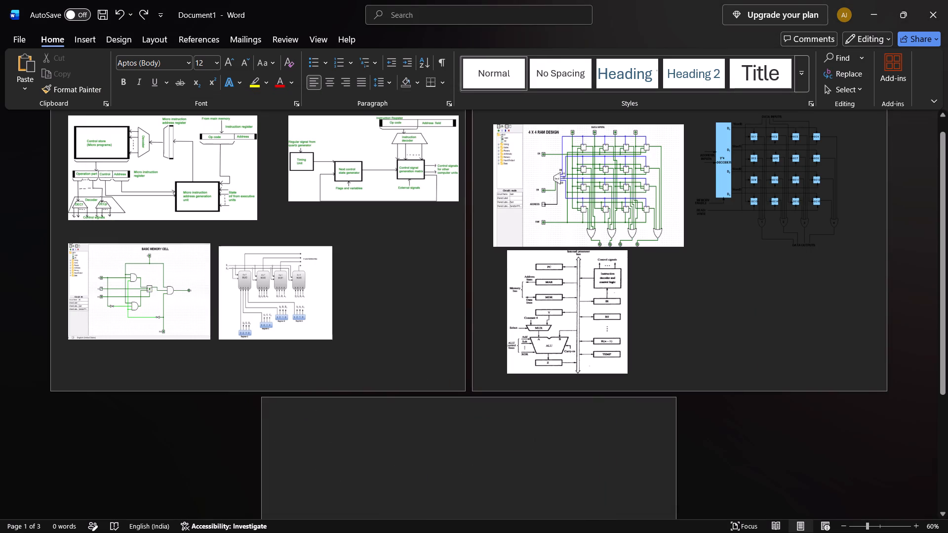
{"action": "left_click", "coordinate": [346, 322]}
{"action": "double_click", "coordinate": [349, 306]}
{"action": "key", "text": "ctrl+v"}
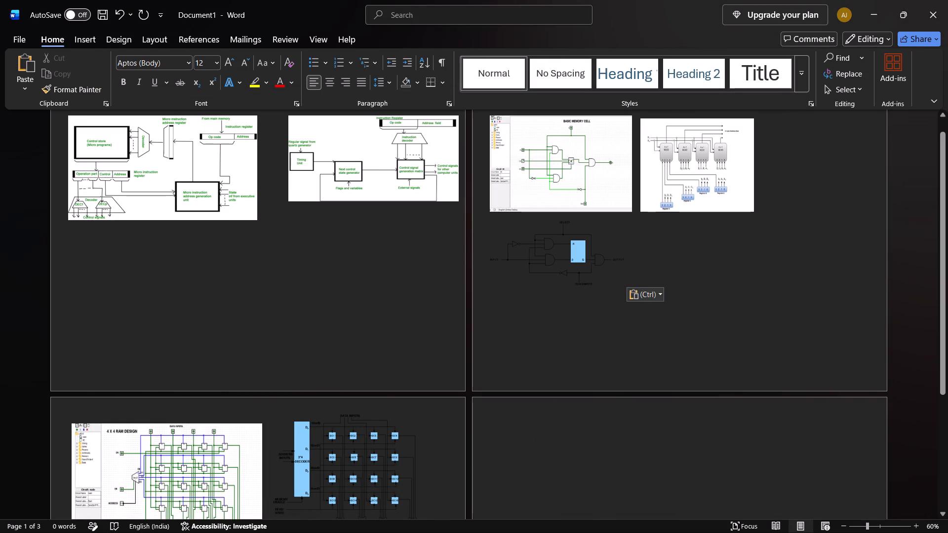
Narrow the pasted logic diagram and move the basic memory cell, multiplexer bus and logic diagram figures side by side on page 1.
{"action": "left_click", "coordinate": [590, 269]}
{"action": "left_click_drag", "start_coordinate": [625, 283], "coordinate": [619, 281]}
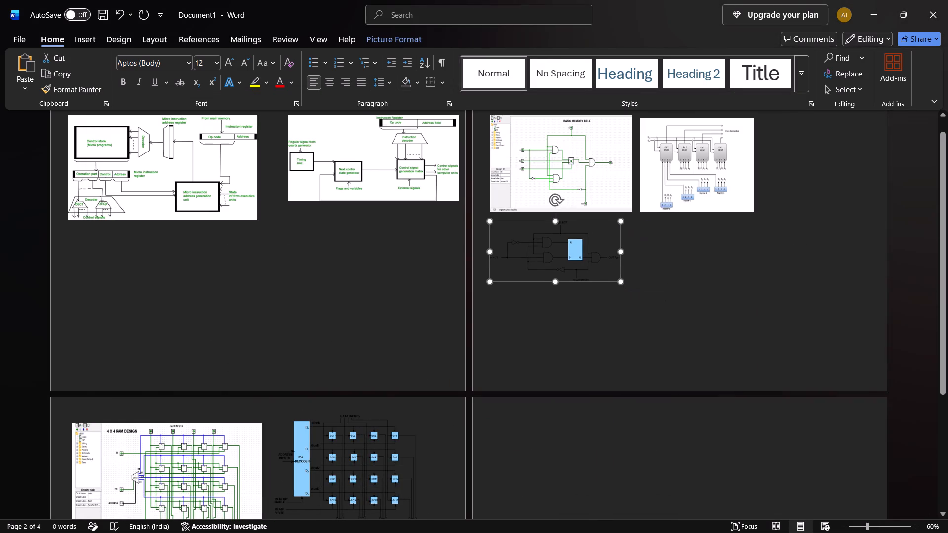
{"action": "left_click_drag", "start_coordinate": [619, 281], "coordinate": [595, 282]}
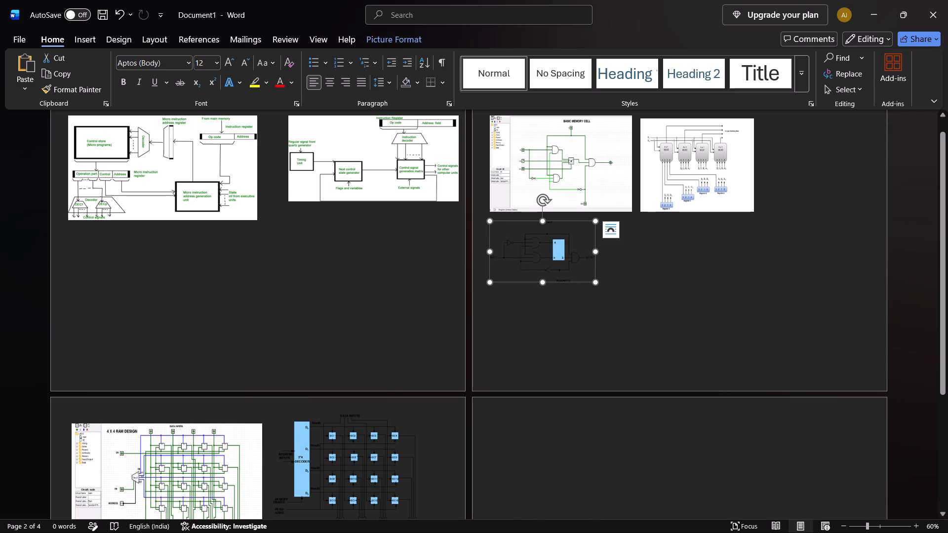
{"action": "left_click_drag", "start_coordinate": [578, 181], "coordinate": [213, 286]}
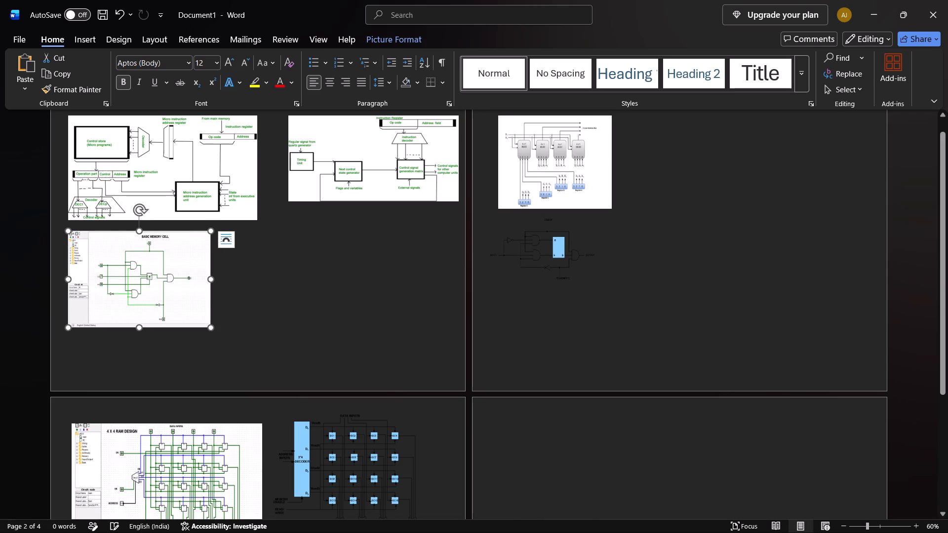
{"action": "left_click_drag", "start_coordinate": [564, 174], "coordinate": [343, 253]}
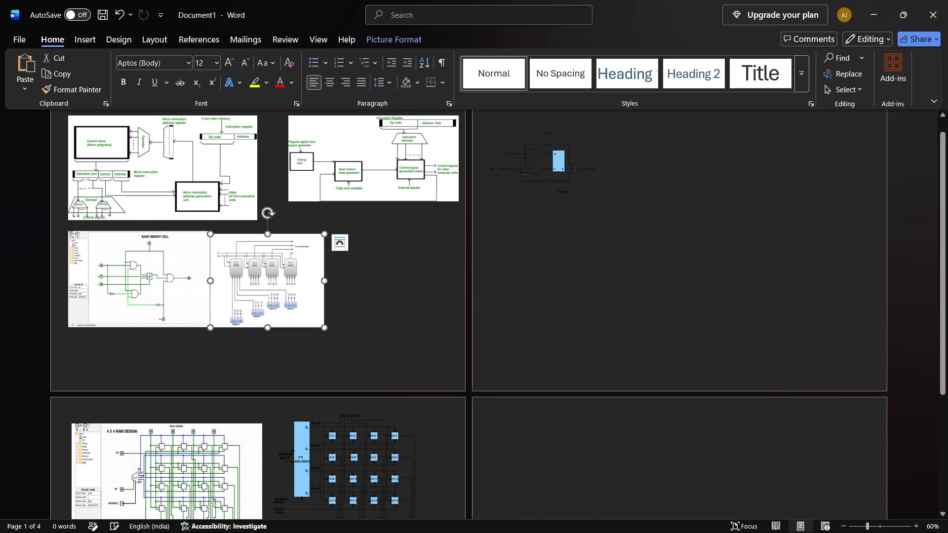
{"action": "left_click_drag", "start_coordinate": [551, 159], "coordinate": [453, 246]}
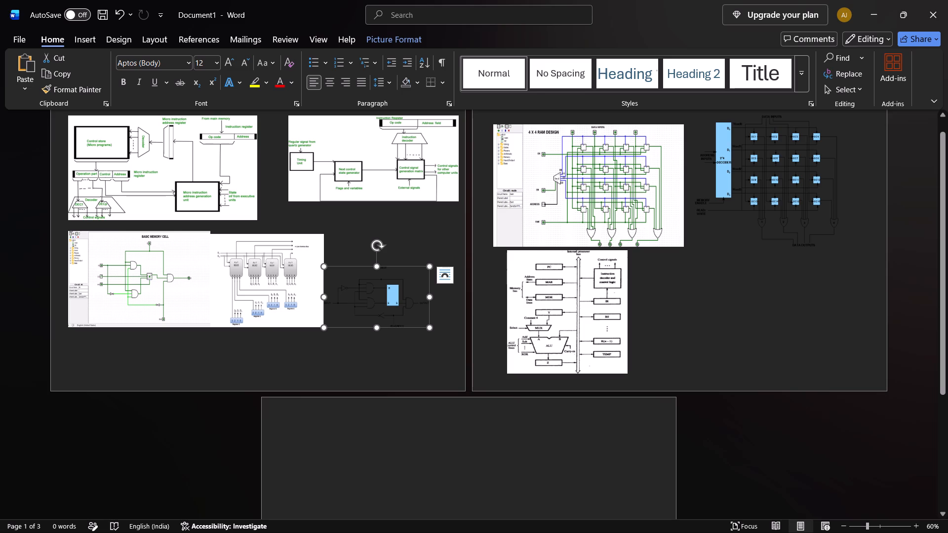
Insert nine spaces before the basic memory cell logic diagram on page 1 and stretch the diagram taller.
{"action": "key", "text": "space"}
{"action": "key", "text": "space"}
{"action": "key", "text": "space"}
{"action": "key", "text": "space"}
{"action": "key", "text": "space"}
{"action": "key", "text": "space"}
{"action": "key", "text": "space"}
{"action": "key", "text": "space"}
{"action": "key", "text": "space"}
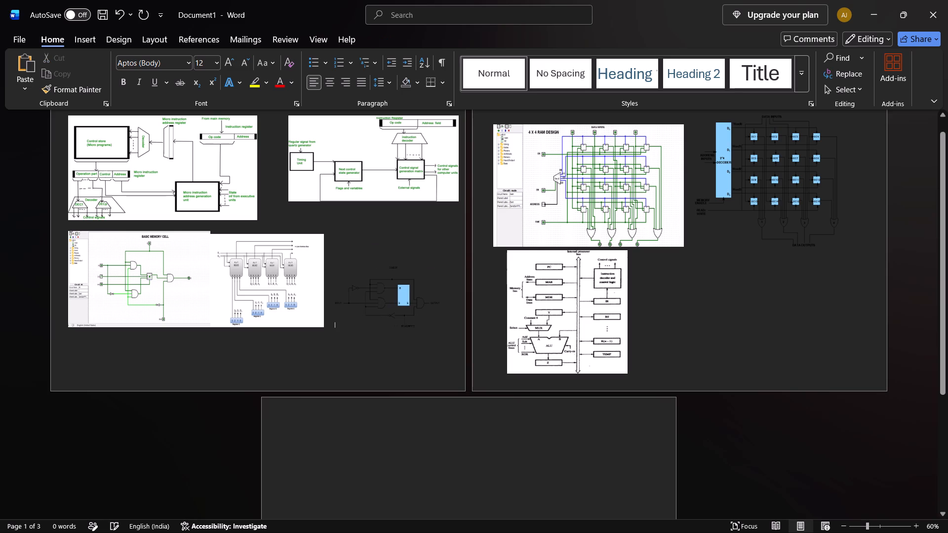
{"action": "left_click", "coordinate": [394, 283]}
{"action": "left_click_drag", "start_coordinate": [388, 266], "coordinate": [390, 244]}
{"action": "left_click", "coordinate": [440, 286]}
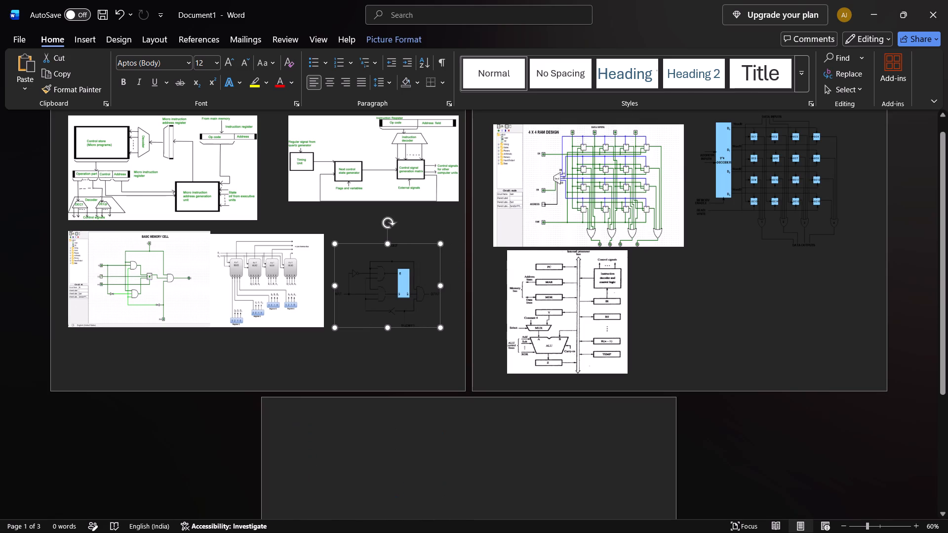
Insert six spaces before the multiplexer bus figure on page 1 to separate it from the basic memory cell figure.
{"action": "left_click", "coordinate": [229, 280]}
{"action": "key", "text": "space"}
{"action": "key", "text": "space"}
{"action": "key", "text": "space"}
{"action": "key", "text": "space"}
{"action": "key", "text": "space"}
{"action": "key", "text": "space"}
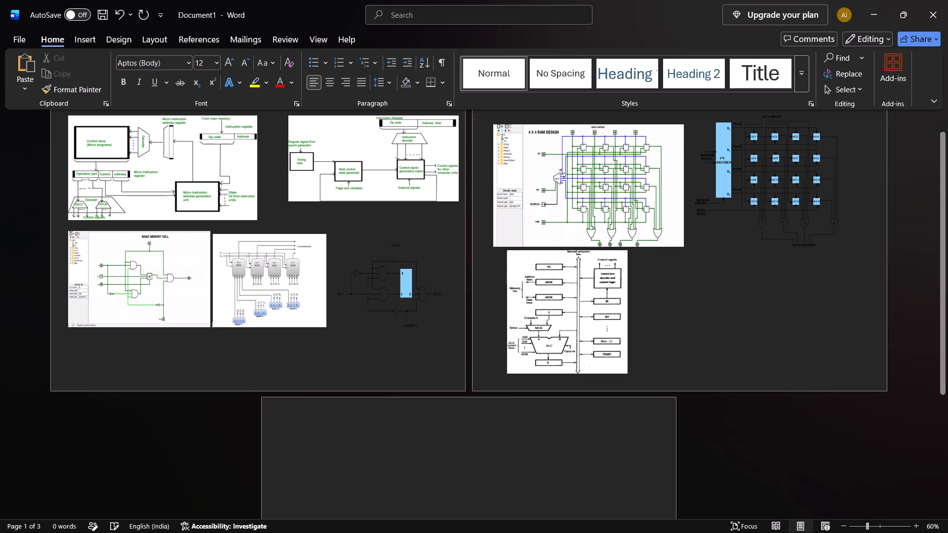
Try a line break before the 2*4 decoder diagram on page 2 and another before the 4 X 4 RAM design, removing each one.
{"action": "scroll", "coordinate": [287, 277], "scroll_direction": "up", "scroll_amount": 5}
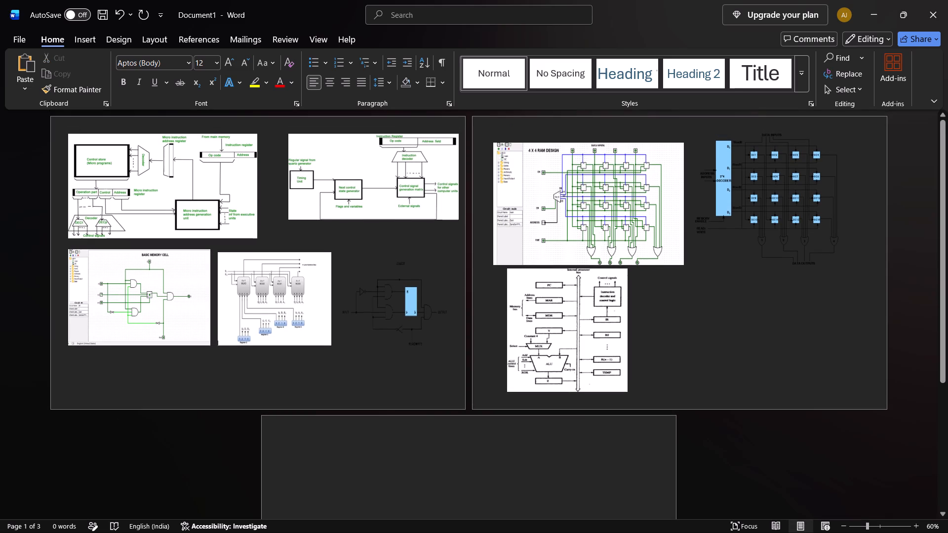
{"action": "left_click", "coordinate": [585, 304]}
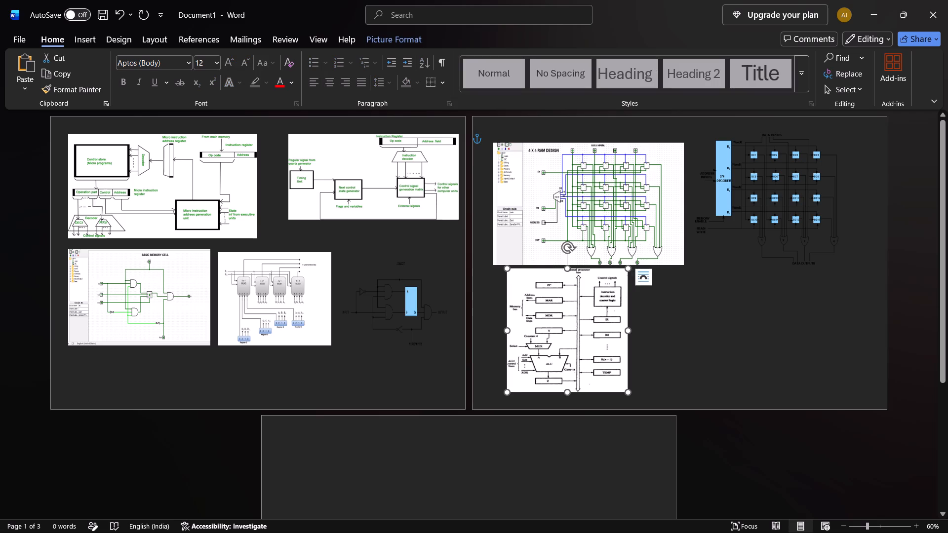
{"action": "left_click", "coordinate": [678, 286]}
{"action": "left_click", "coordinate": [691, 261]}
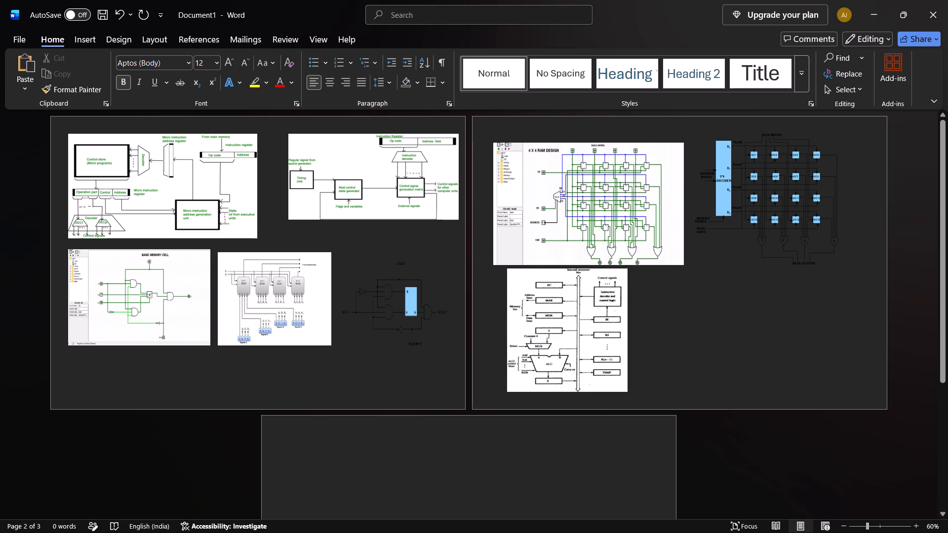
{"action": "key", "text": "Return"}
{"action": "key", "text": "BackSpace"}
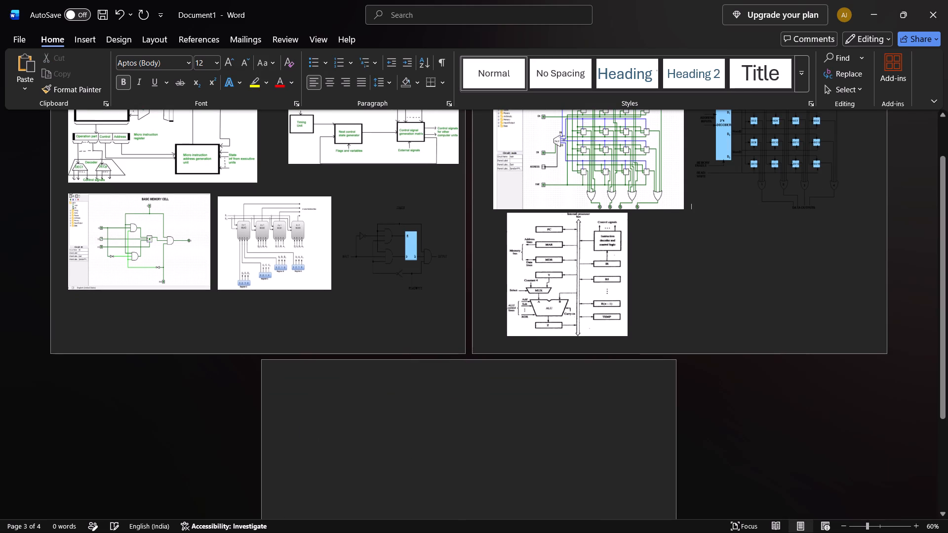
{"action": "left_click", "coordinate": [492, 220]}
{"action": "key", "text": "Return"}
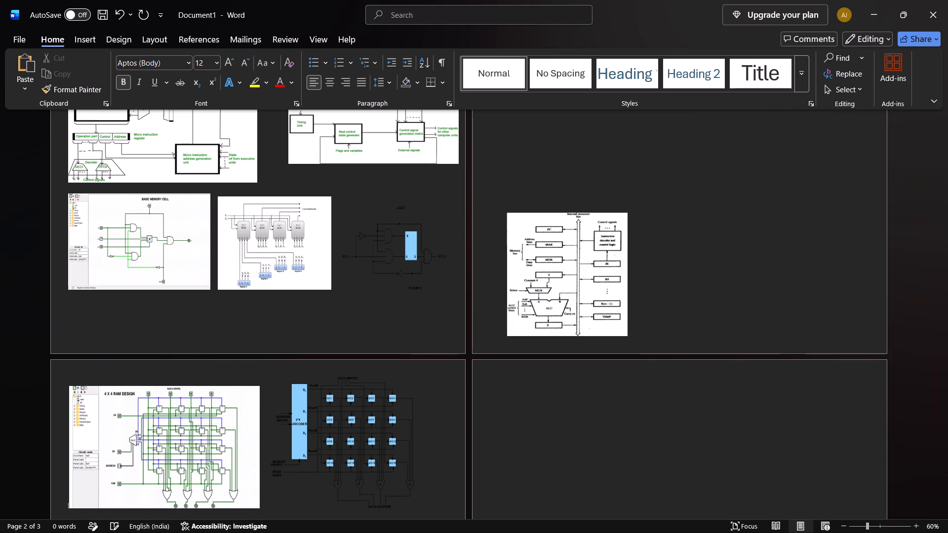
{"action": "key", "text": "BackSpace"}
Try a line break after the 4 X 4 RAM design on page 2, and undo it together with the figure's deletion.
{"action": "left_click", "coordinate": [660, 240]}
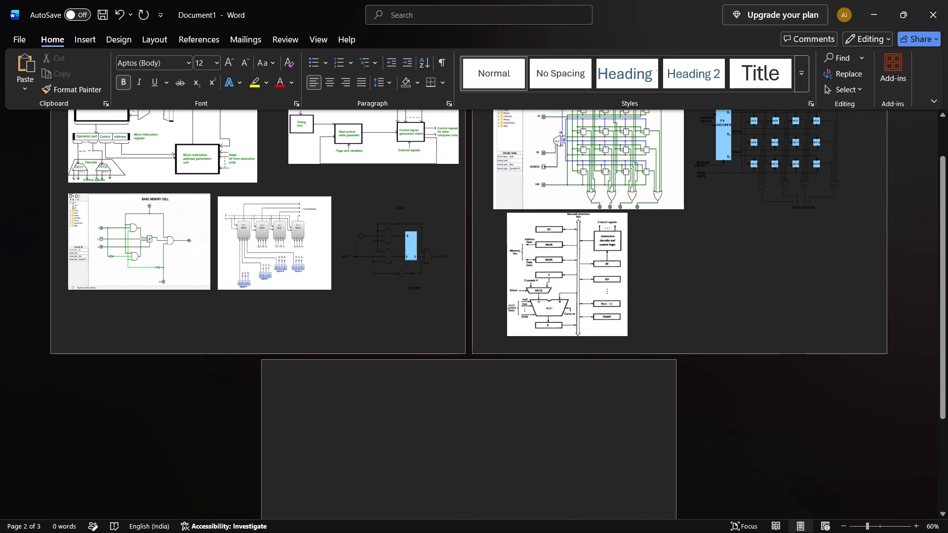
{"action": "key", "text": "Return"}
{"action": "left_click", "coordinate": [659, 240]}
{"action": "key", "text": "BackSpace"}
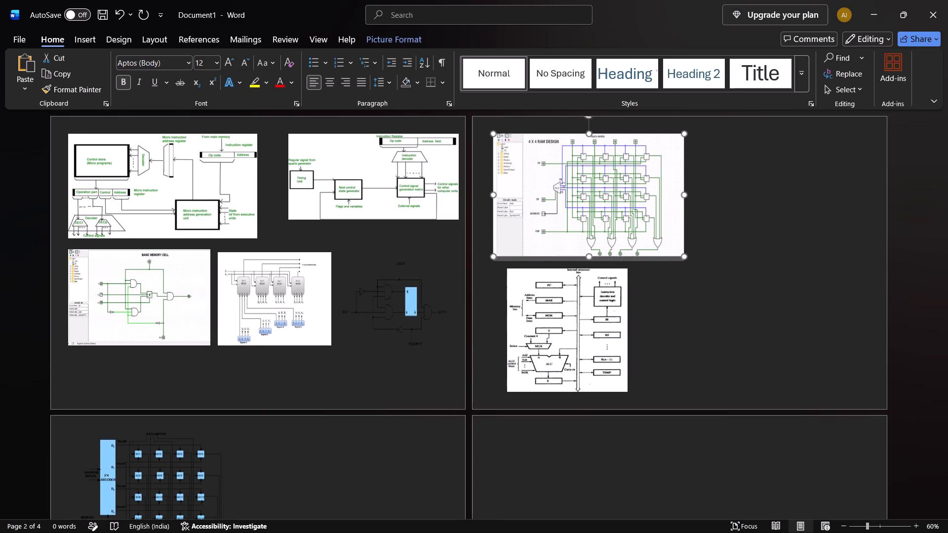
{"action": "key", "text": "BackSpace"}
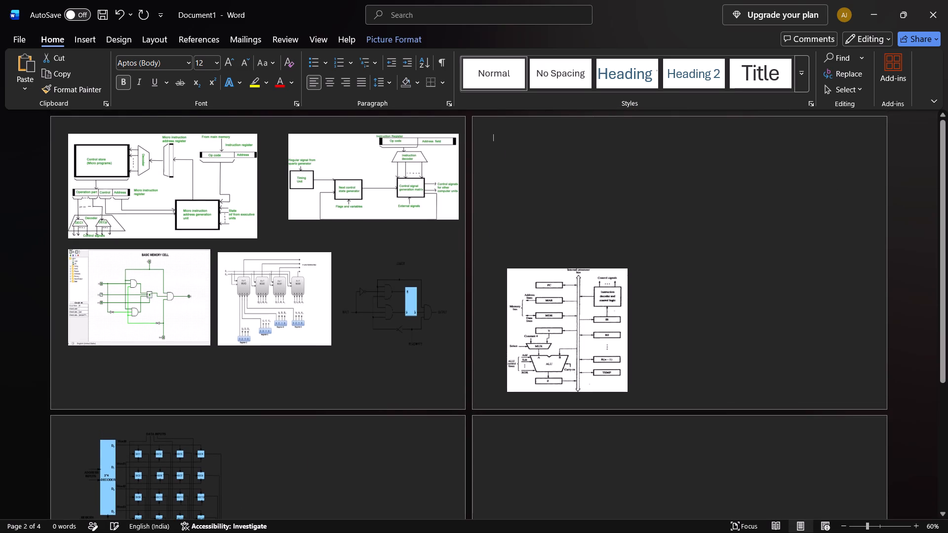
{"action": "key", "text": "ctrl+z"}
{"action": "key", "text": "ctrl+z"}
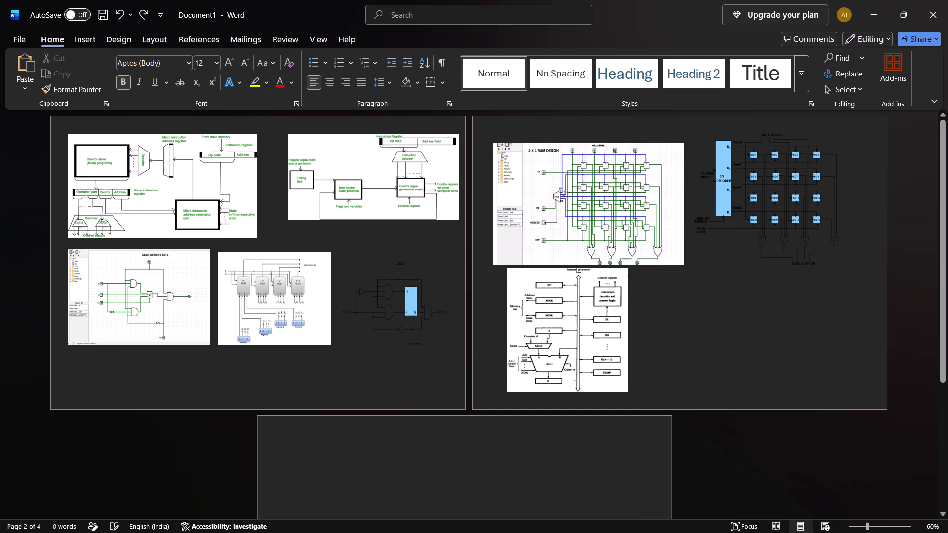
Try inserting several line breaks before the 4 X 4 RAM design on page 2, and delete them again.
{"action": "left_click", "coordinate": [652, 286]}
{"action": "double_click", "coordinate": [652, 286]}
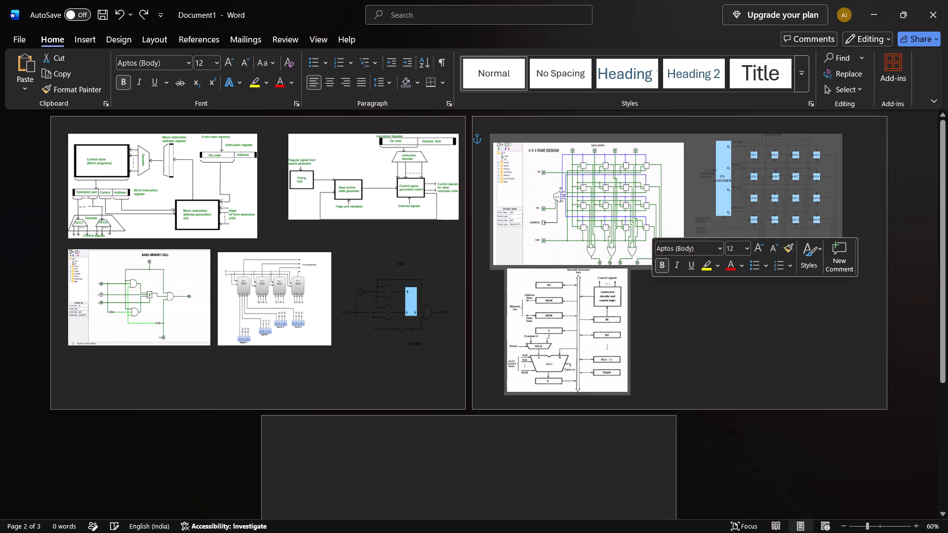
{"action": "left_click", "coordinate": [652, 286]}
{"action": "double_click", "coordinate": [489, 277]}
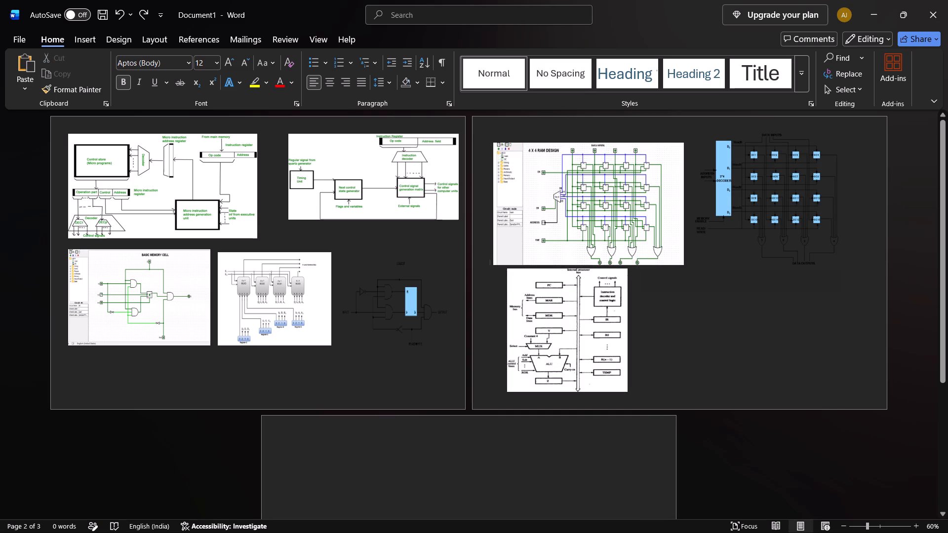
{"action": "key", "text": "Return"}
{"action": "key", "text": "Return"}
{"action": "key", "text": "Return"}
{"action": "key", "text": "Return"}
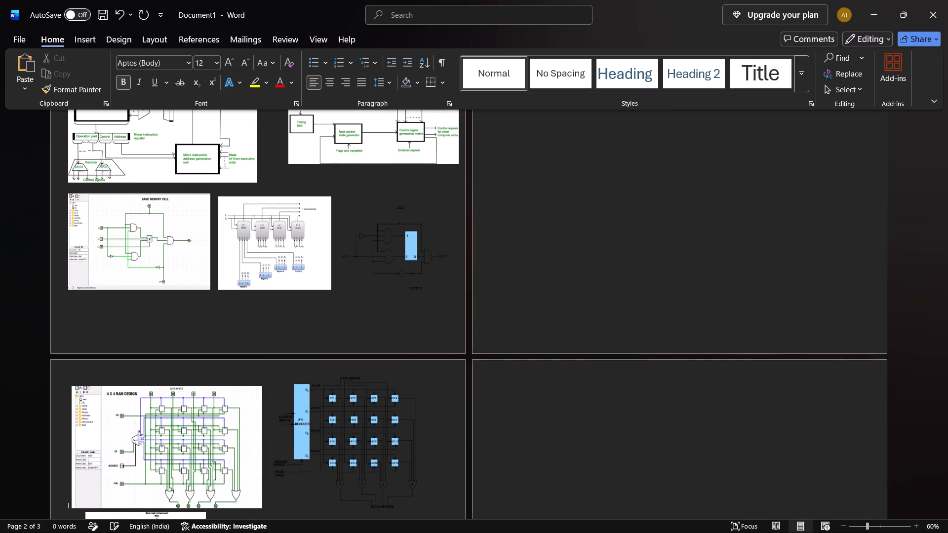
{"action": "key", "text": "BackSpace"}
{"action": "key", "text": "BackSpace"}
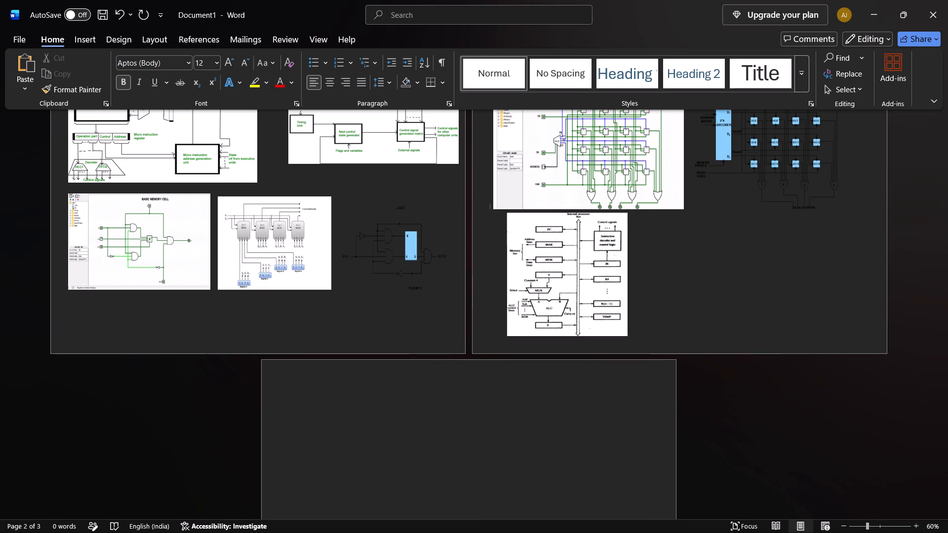
Open the print preview of Document1 to check the figure layout.
{"action": "scroll", "coordinate": [535, 383], "scroll_direction": "up", "scroll_amount": 5}
{"action": "scroll", "coordinate": [620, 356], "scroll_direction": "up", "scroll_amount": 4}
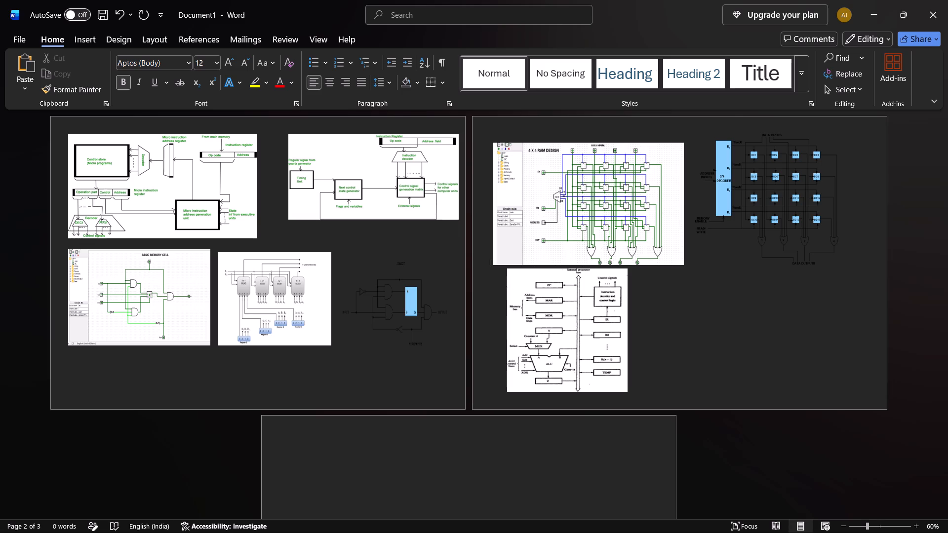
{"action": "left_click", "coordinate": [18, 39]}
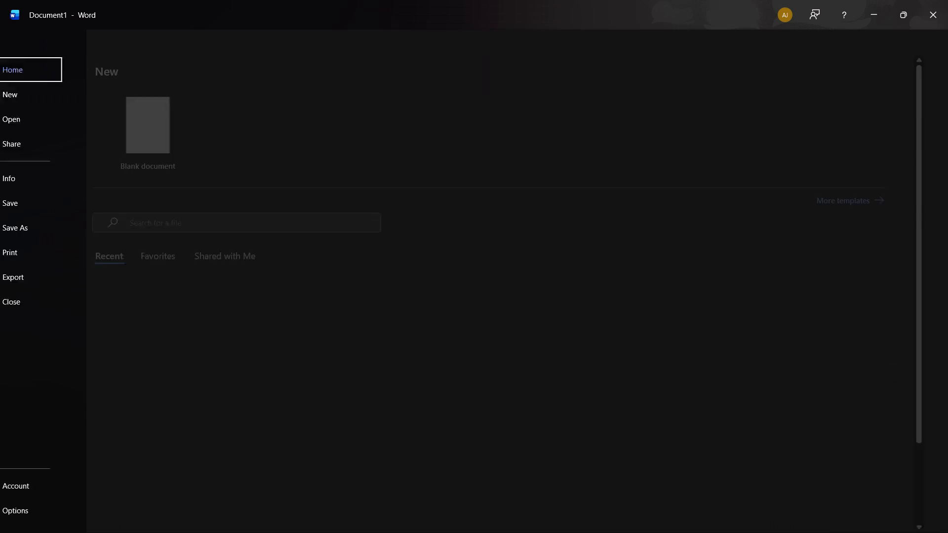
{"action": "left_click", "coordinate": [43, 250]}
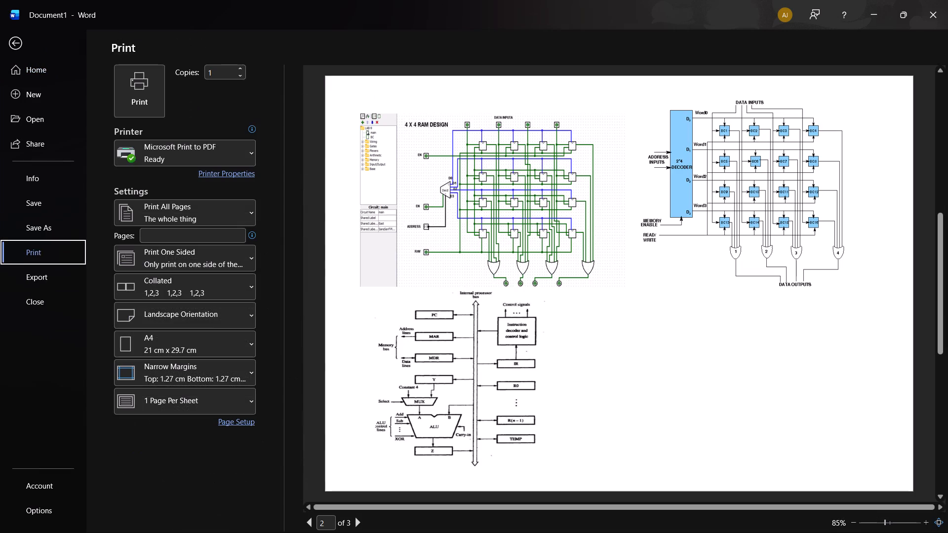
Print only pages 1-2 of Document1 with Microsoft Print to PDF, after looking over the previewed pages.
{"action": "scroll", "coordinate": [517, 229], "scroll_direction": "down", "scroll_amount": 5}
{"action": "scroll", "coordinate": [517, 229], "scroll_direction": "up", "scroll_amount": 6}
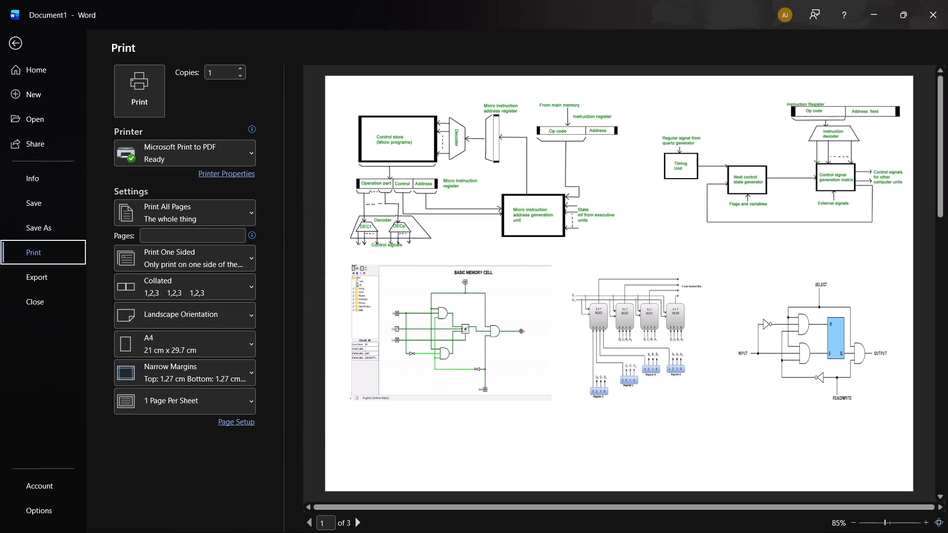
{"action": "scroll", "coordinate": [517, 229], "scroll_direction": "down", "scroll_amount": 1}
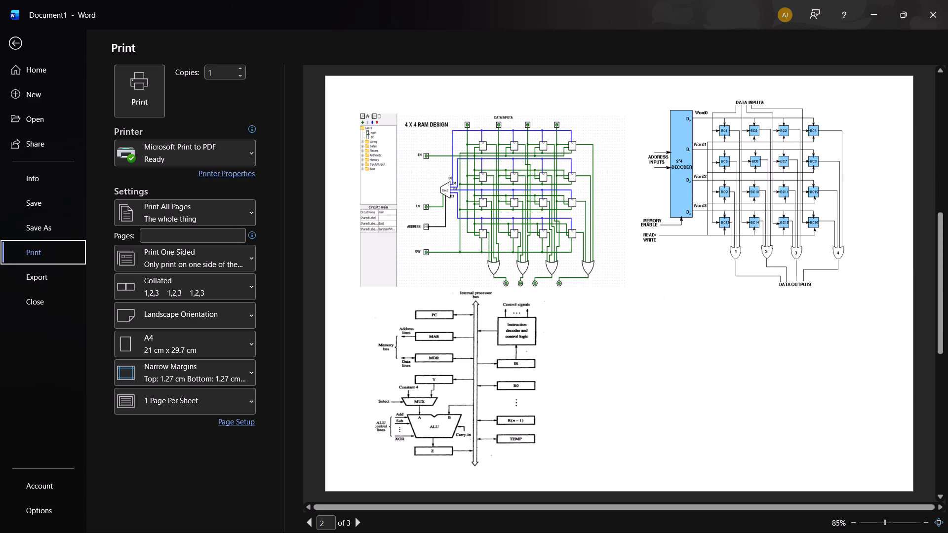
{"action": "scroll", "coordinate": [517, 229], "scroll_direction": "down", "scroll_amount": 3}
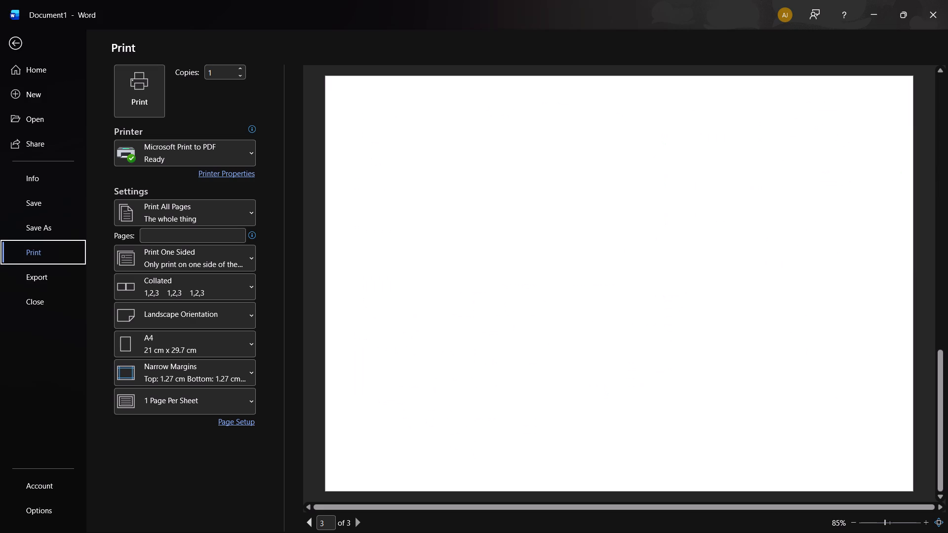
{"action": "left_click", "coordinate": [188, 213]}
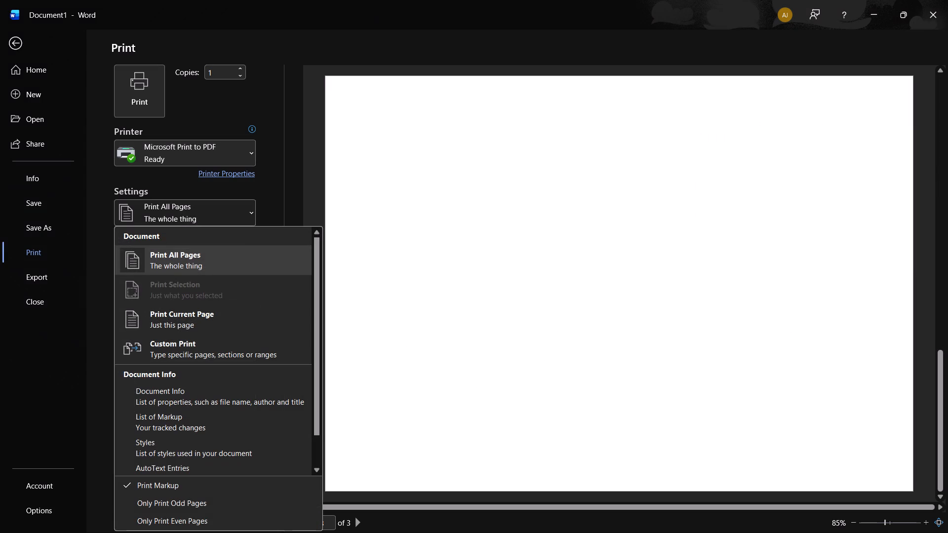
{"action": "left_click", "coordinate": [209, 349]}
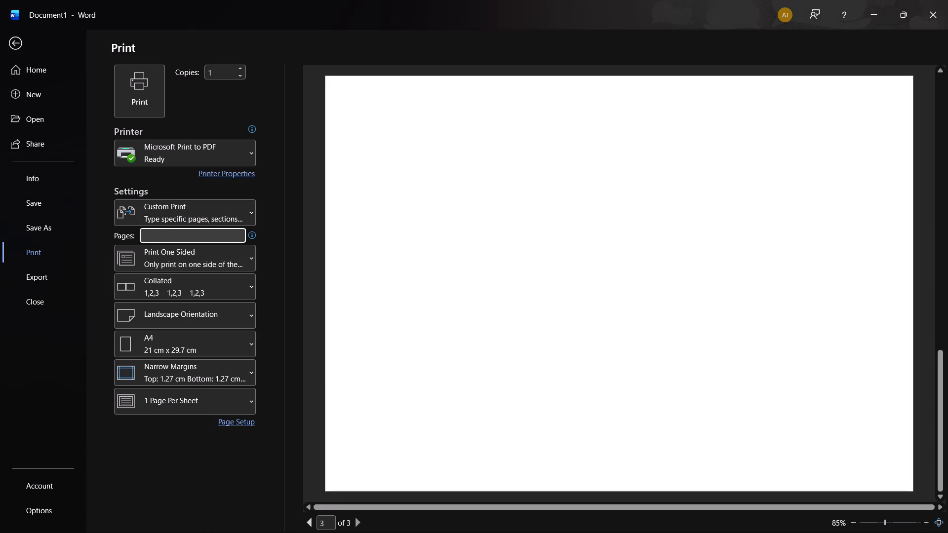
{"action": "left_click", "coordinate": [164, 232]}
{"action": "key", "text": "1"}
{"action": "type", "text": "-2"}
{"action": "key", "text": "Return"}
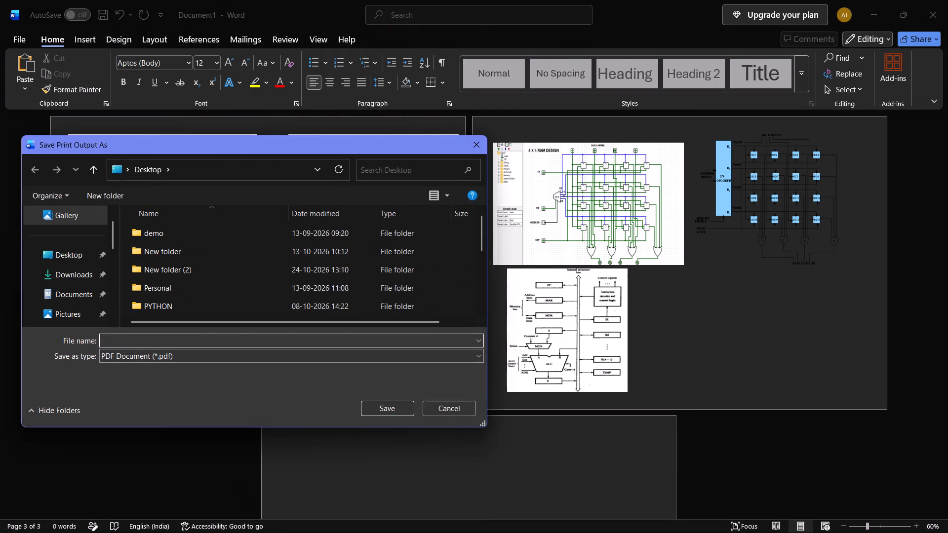
Save the print output on the Desktop as a PDF named coa-print-2.
{"action": "left_click", "coordinate": [66, 256]}
{"action": "left_click", "coordinate": [184, 336]}
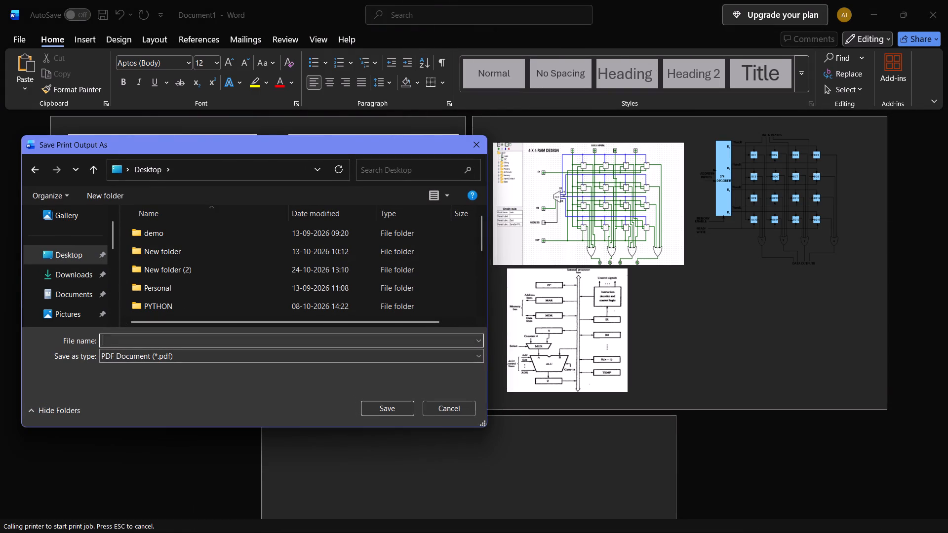
{"action": "type", "text": "coa"}
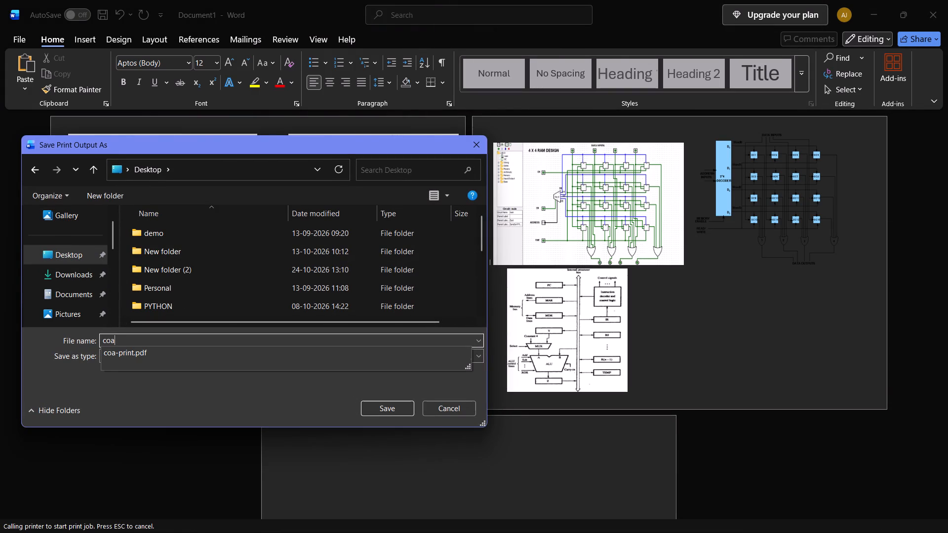
{"action": "type", "text": "-print"}
{"action": "type", "text": "-2"}
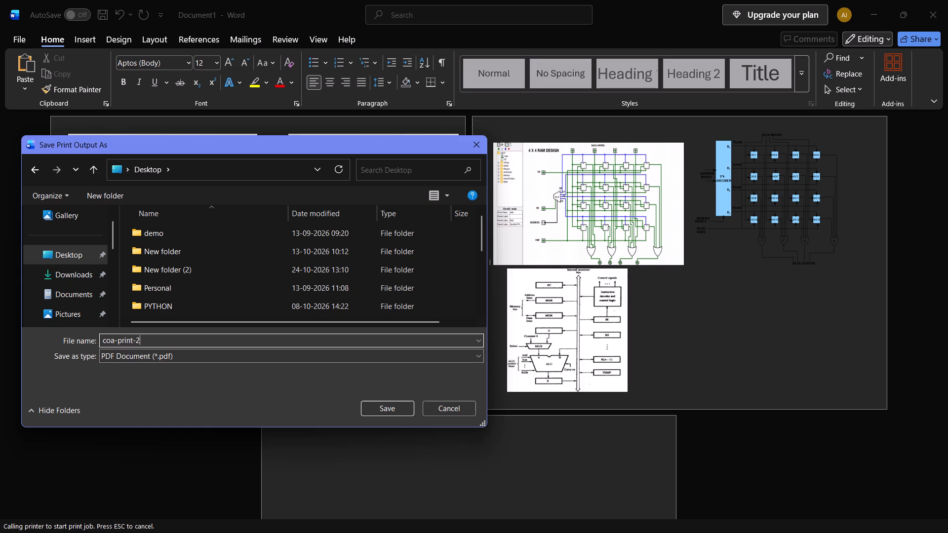
{"action": "left_click", "coordinate": [402, 411]}
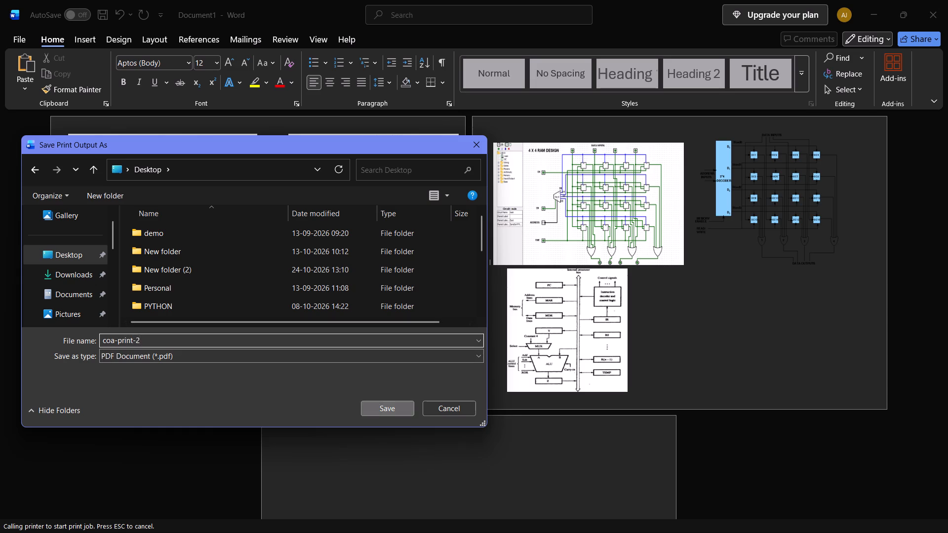
Open coa-print-2.pdf from the desktop and check the figure layout on both pages.
{"action": "left_click", "coordinate": [876, 12]}
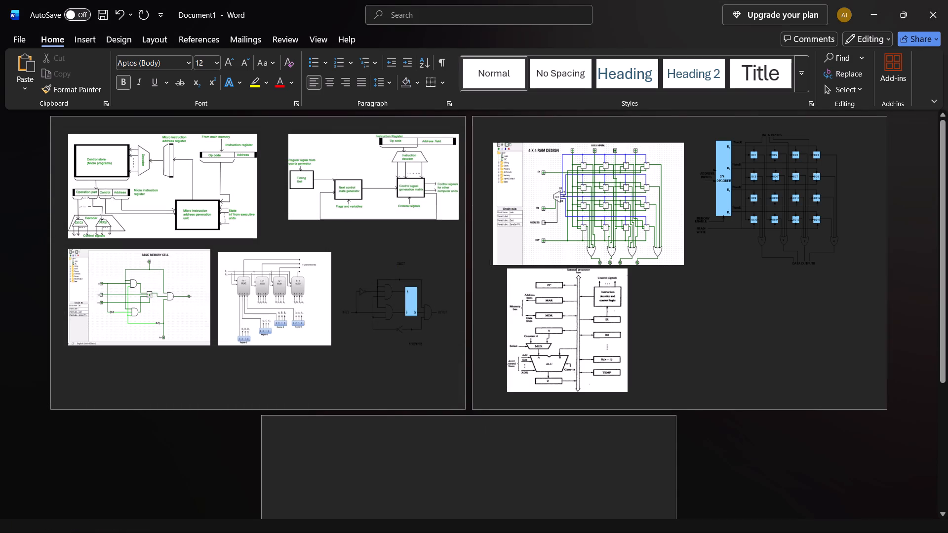
{"action": "left_click", "coordinate": [874, 13]}
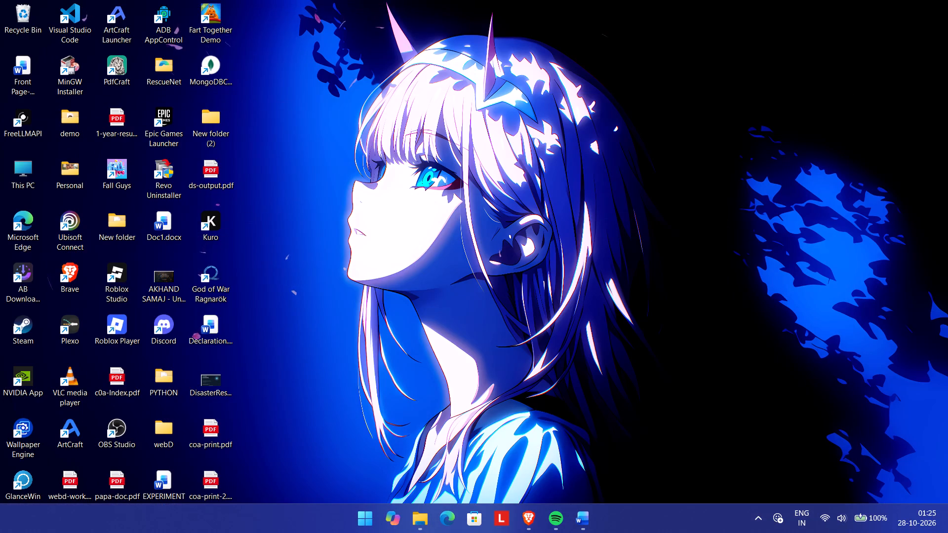
{"action": "double_click", "coordinate": [226, 477]}
{"action": "scroll", "coordinate": [349, 280], "scroll_direction": "down", "scroll_amount": 1}
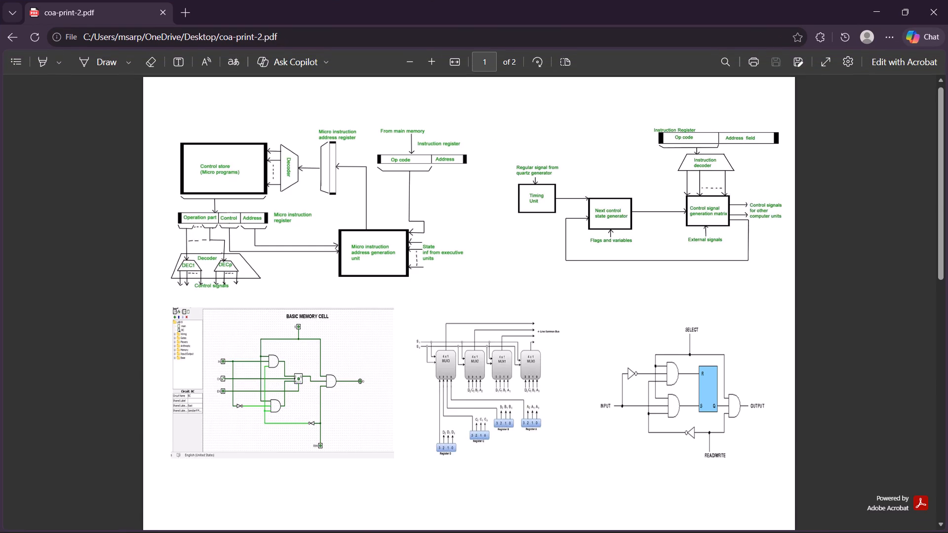
{"action": "scroll", "coordinate": [349, 280], "scroll_direction": "down", "scroll_amount": 12}
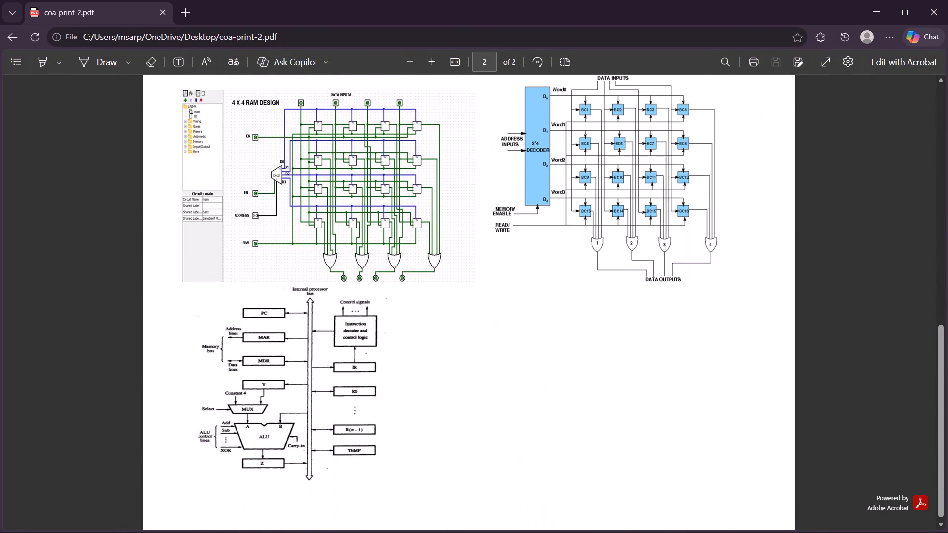
{"action": "scroll", "coordinate": [349, 280], "scroll_direction": "up", "scroll_amount": 5}
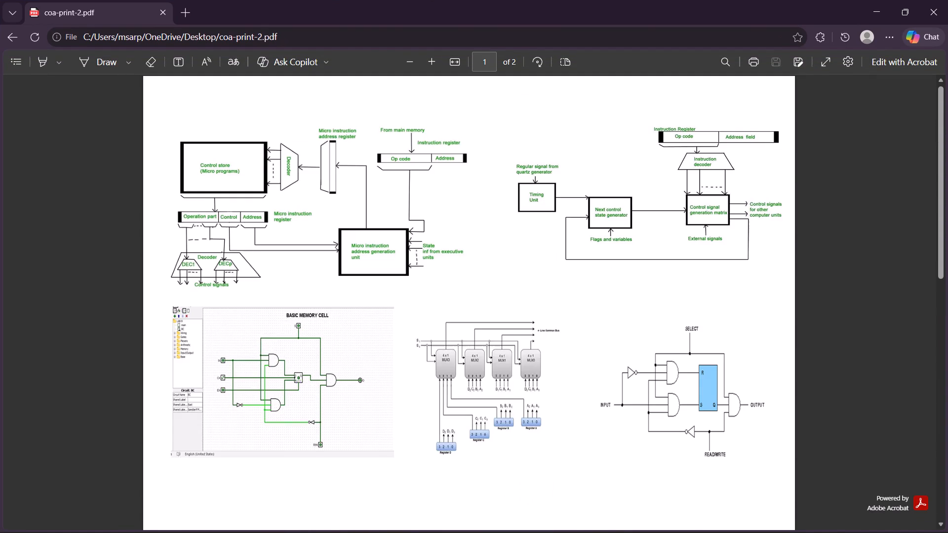
{"action": "scroll", "coordinate": [349, 280], "scroll_direction": "up", "scroll_amount": 3}
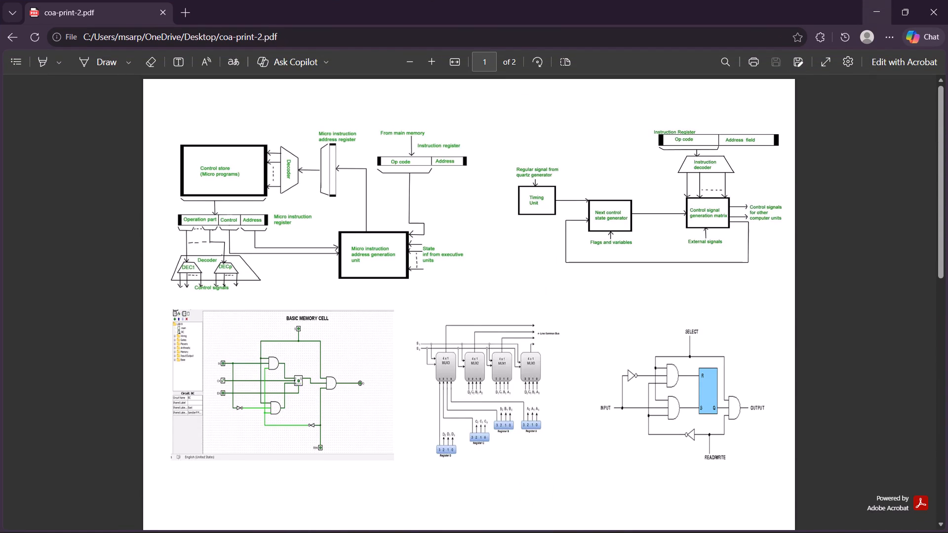
{"action": "left_click", "coordinate": [871, 7]}
Send coa-print-2.pdf from the desktop to the linked phone.
{"action": "left_click", "coordinate": [216, 471]}
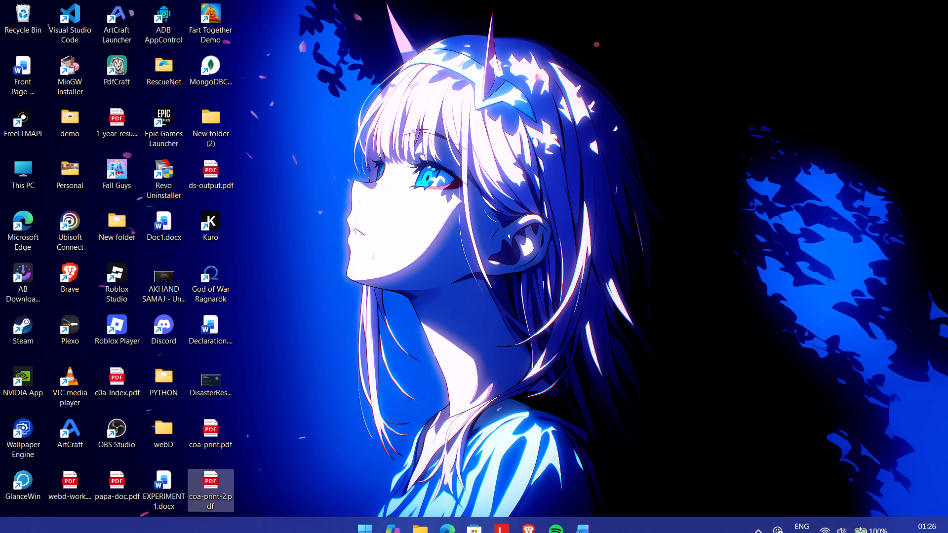
{"action": "right_click", "coordinate": [219, 473]}
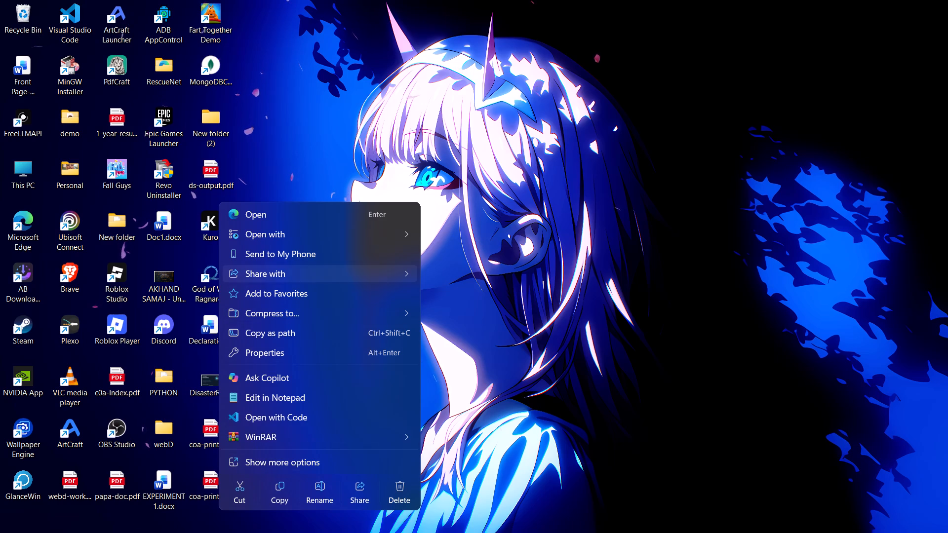
{"action": "left_click", "coordinate": [314, 259]}
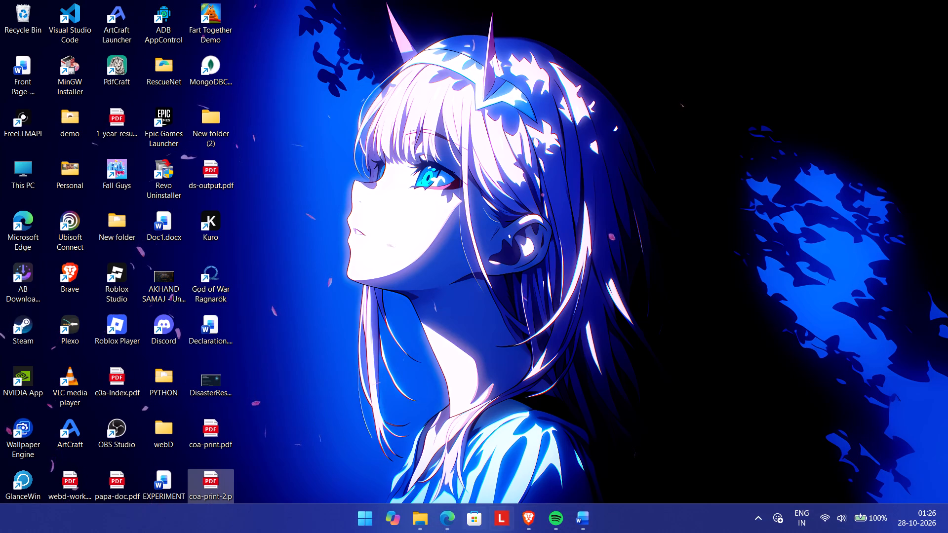
Check the phone transfer of coa-print-2.pdf in the notifications and clear all notifications.
{"action": "left_click", "coordinate": [849, 528]}
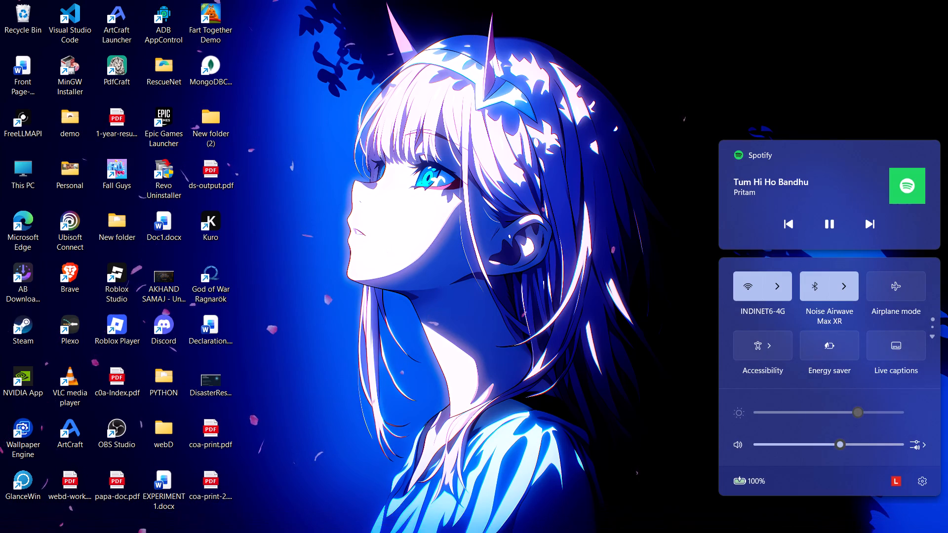
{"action": "left_click", "coordinate": [936, 523]}
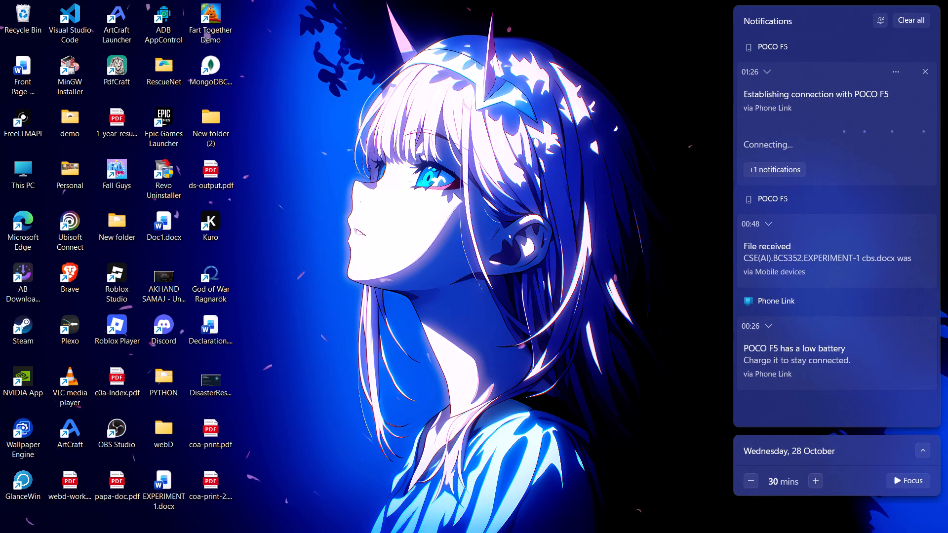
{"action": "left_click", "coordinate": [845, 121]}
{"action": "left_click", "coordinate": [901, 524]}
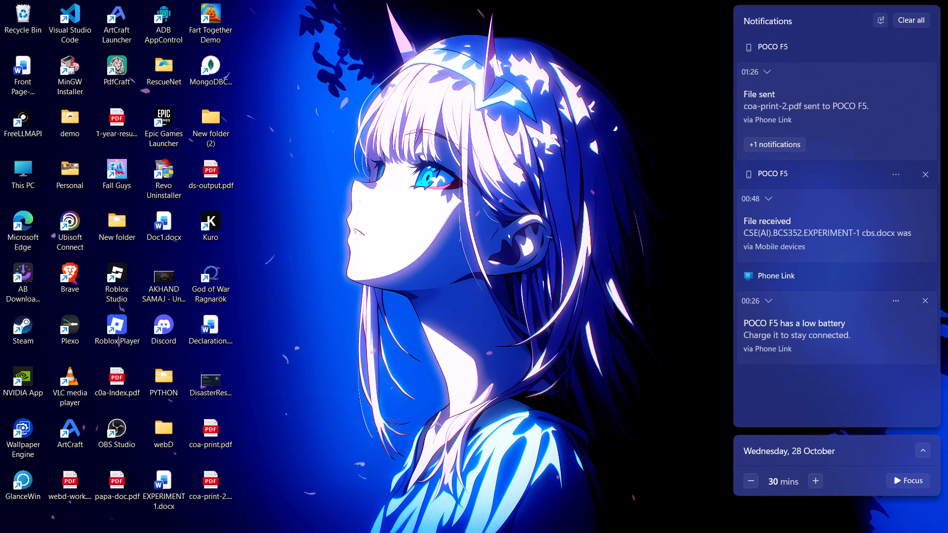
{"action": "left_click", "coordinate": [926, 19]}
{"action": "left_click", "coordinate": [513, 192]}
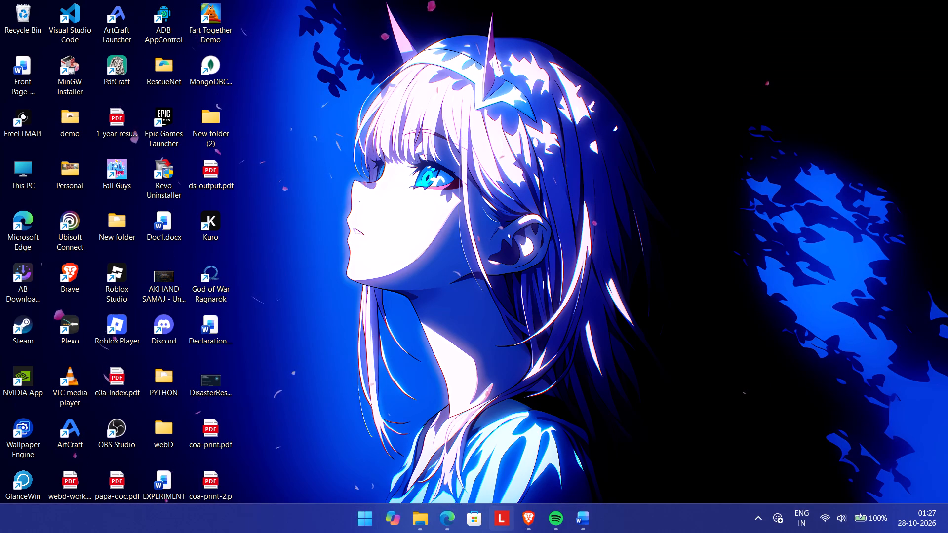
Close Document1 and the CSE(AI).BCS352.EXPERIMENT-1 cbs.docx document in Word.
{"action": "left_click", "coordinate": [589, 523]}
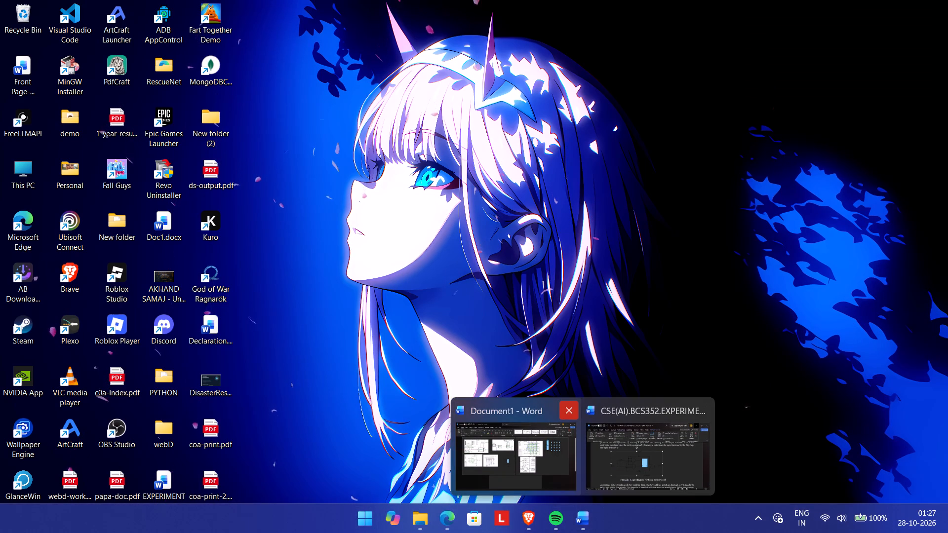
{"action": "left_click", "coordinate": [575, 411]}
{"action": "left_click", "coordinate": [543, 451]}
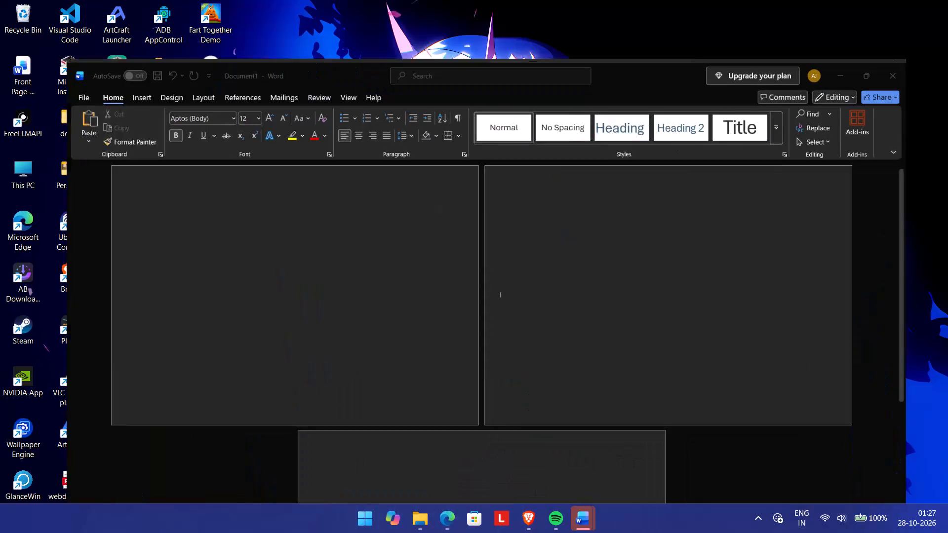
{"action": "left_click", "coordinate": [532, 344]}
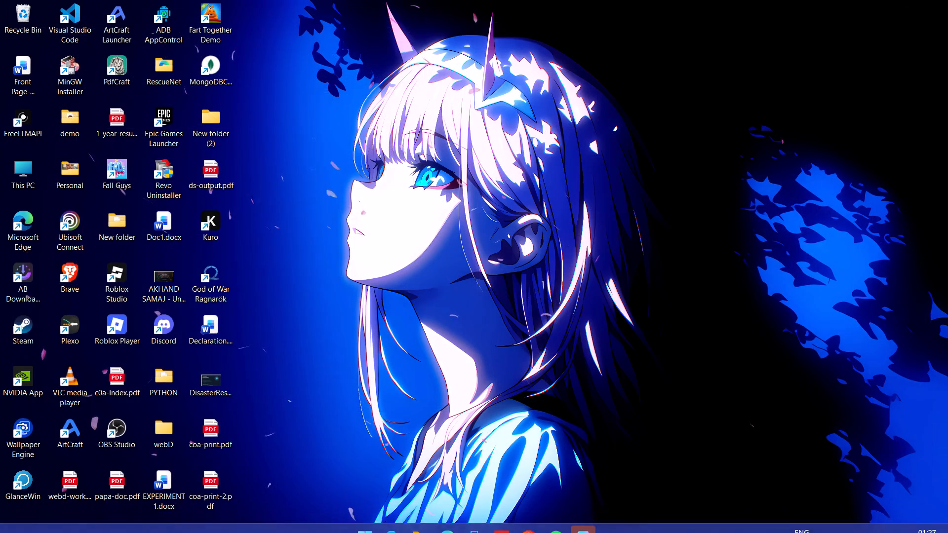
{"action": "left_click", "coordinate": [590, 531]}
{"action": "left_click", "coordinate": [792, 87]}
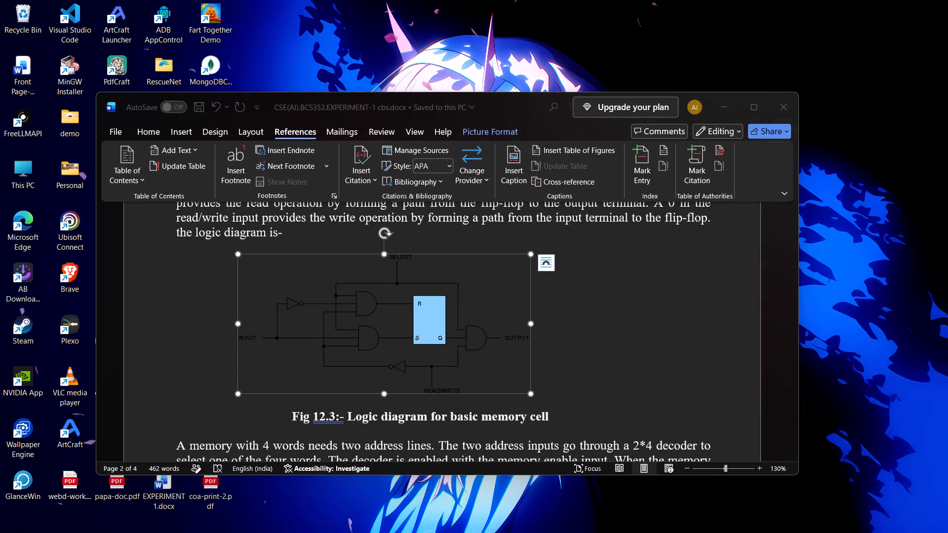
{"action": "left_click", "coordinate": [774, 121]}
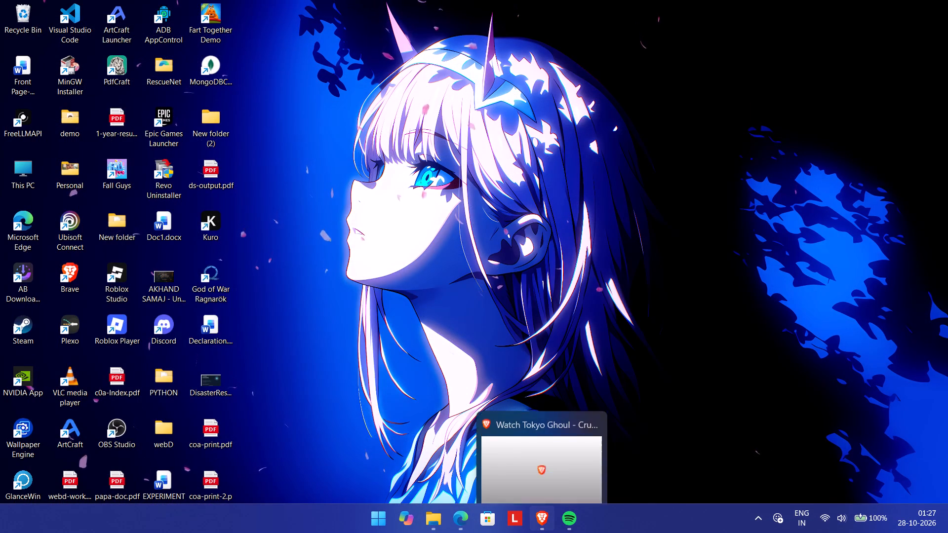
Close the remaining Brave, Microsoft Edge, File Explorer and Spotify windows.
{"action": "left_click", "coordinate": [592, 414]}
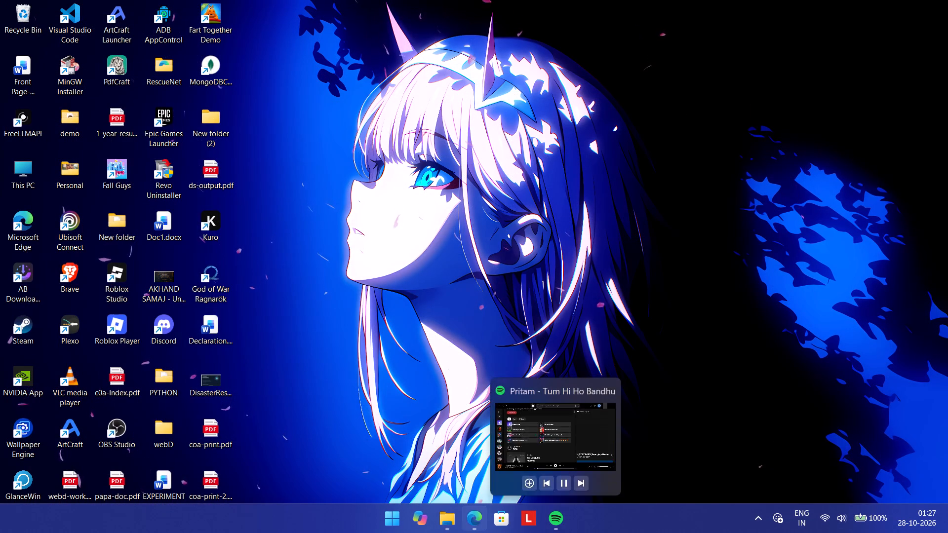
{"action": "left_click", "coordinate": [480, 529]}
{"action": "left_click", "coordinate": [947, 0]}
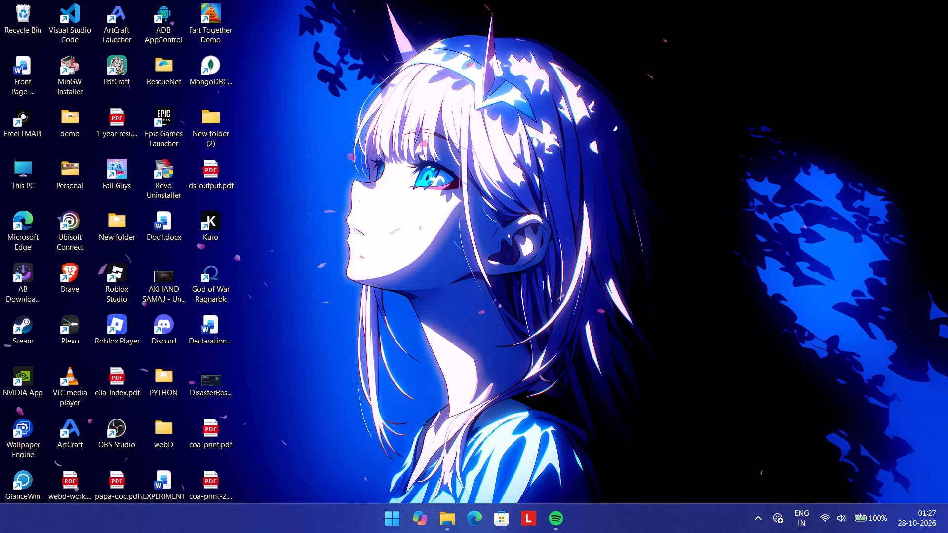
{"action": "left_click", "coordinate": [457, 513]}
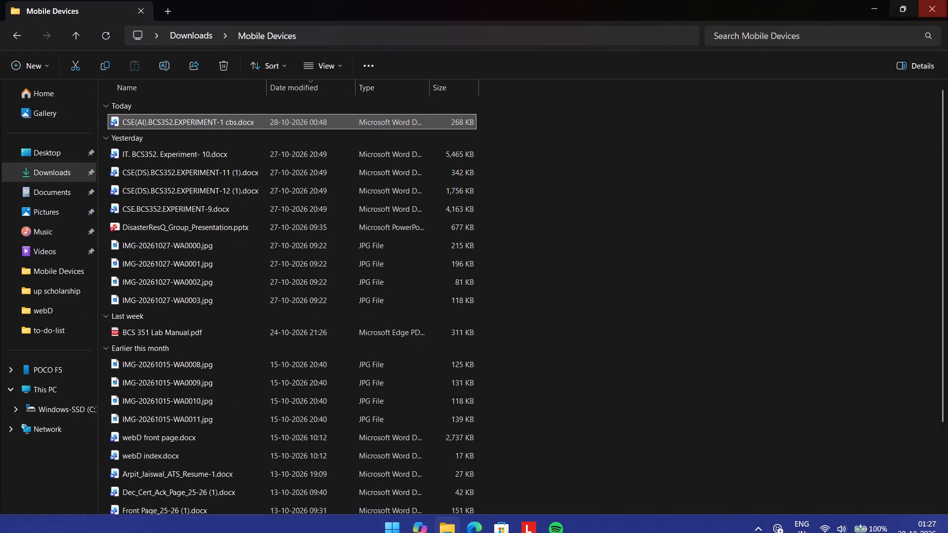
{"action": "left_click", "coordinate": [947, 0]}
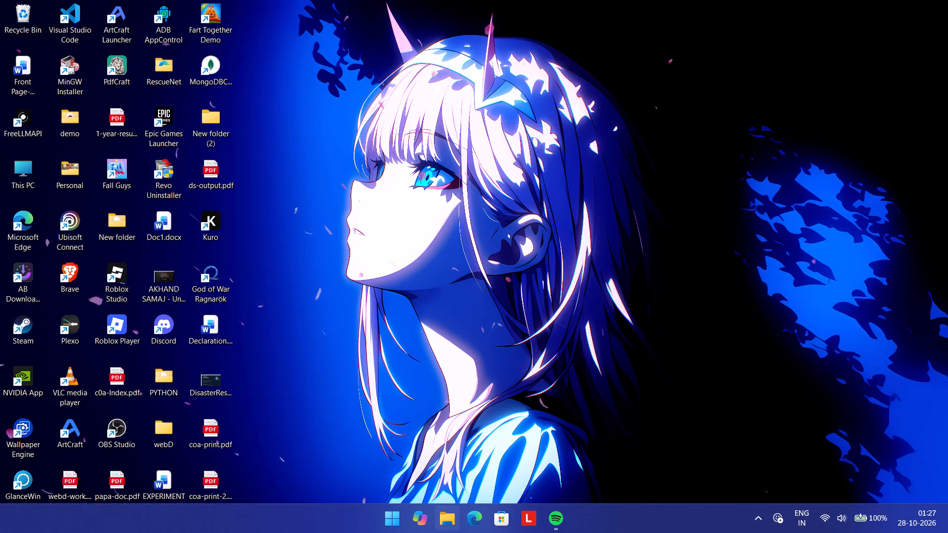
{"action": "left_click", "coordinate": [556, 516]}
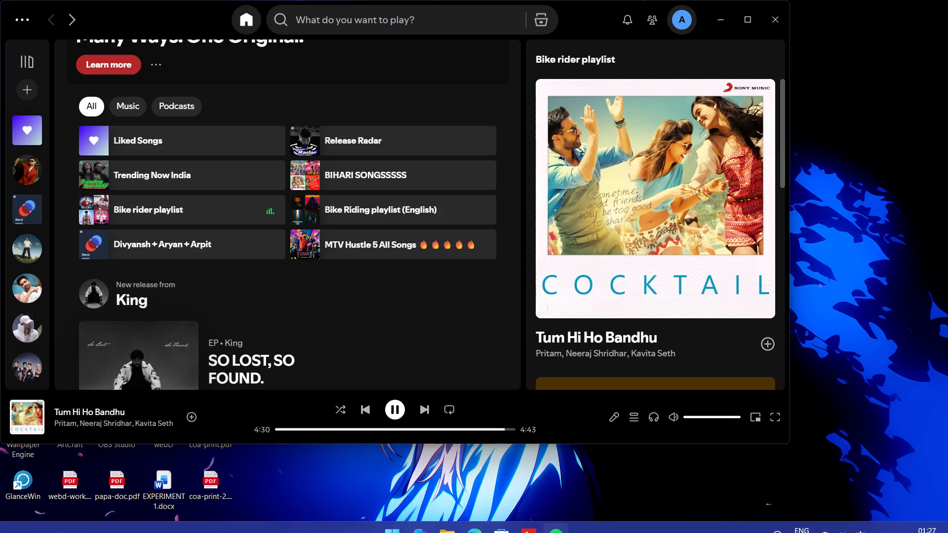
{"action": "left_click", "coordinate": [777, 22]}
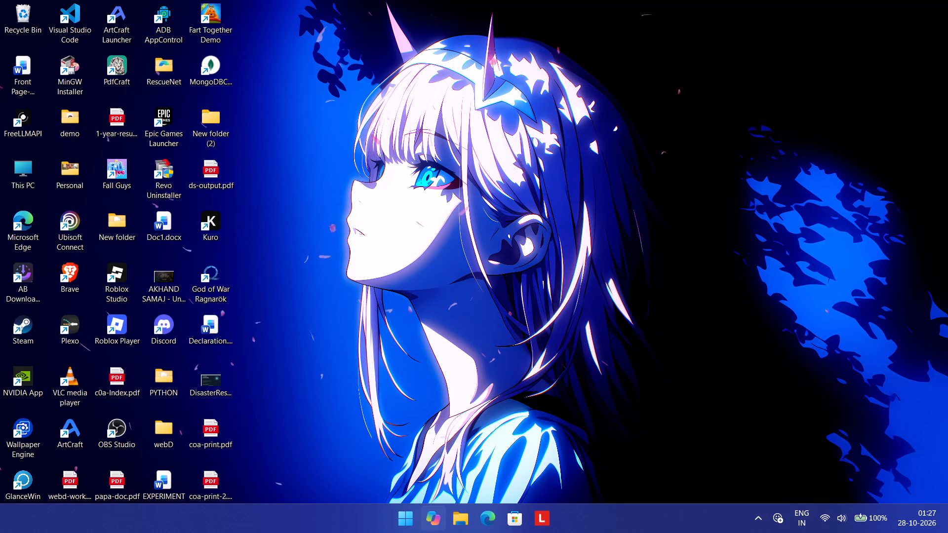
Open the computer's power options for shutting down.
{"action": "left_click", "coordinate": [404, 514]}
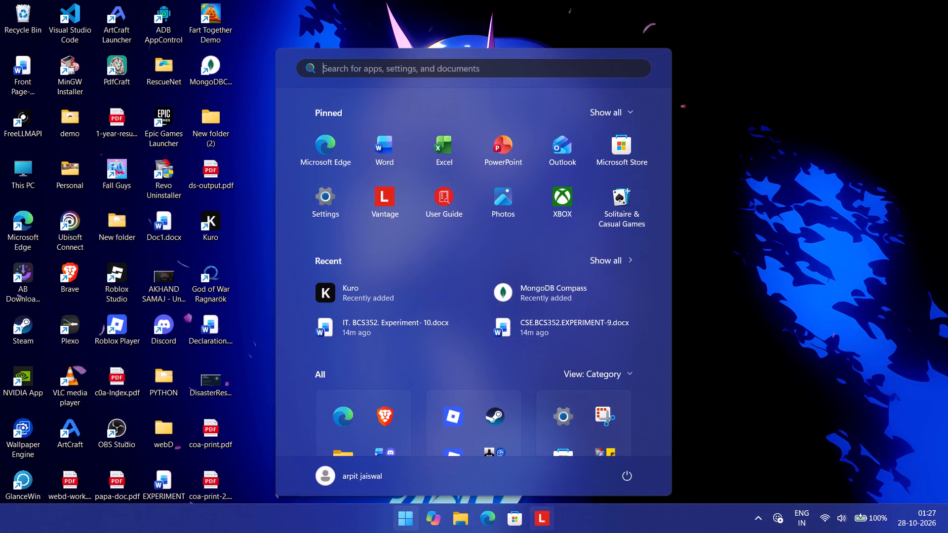
{"action": "left_click", "coordinate": [632, 475]}
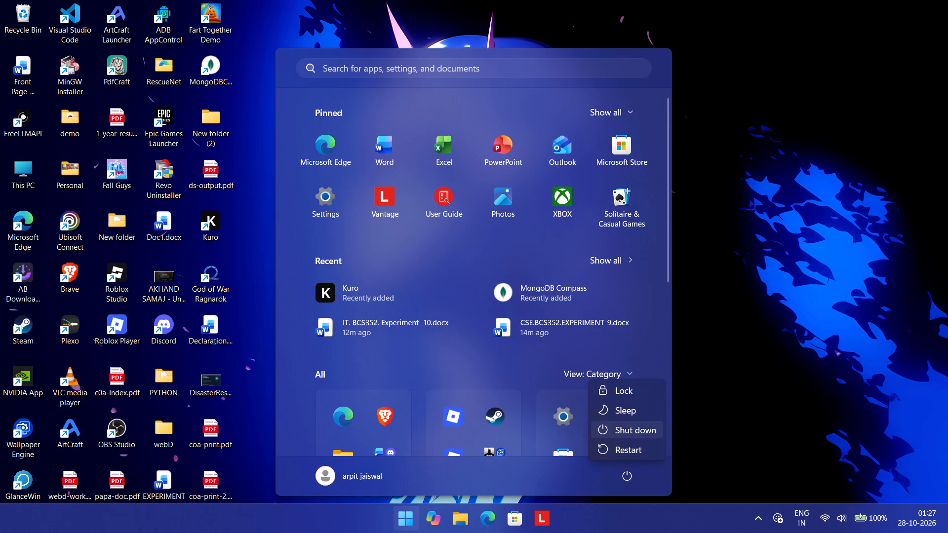